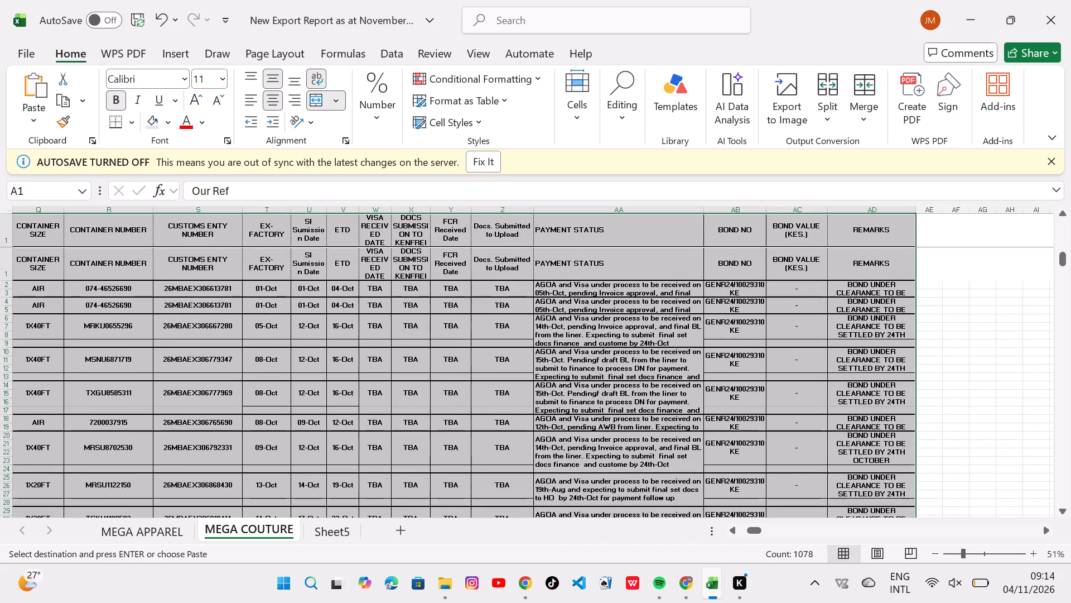
pyautogui.hscroll(7, 347, 353)
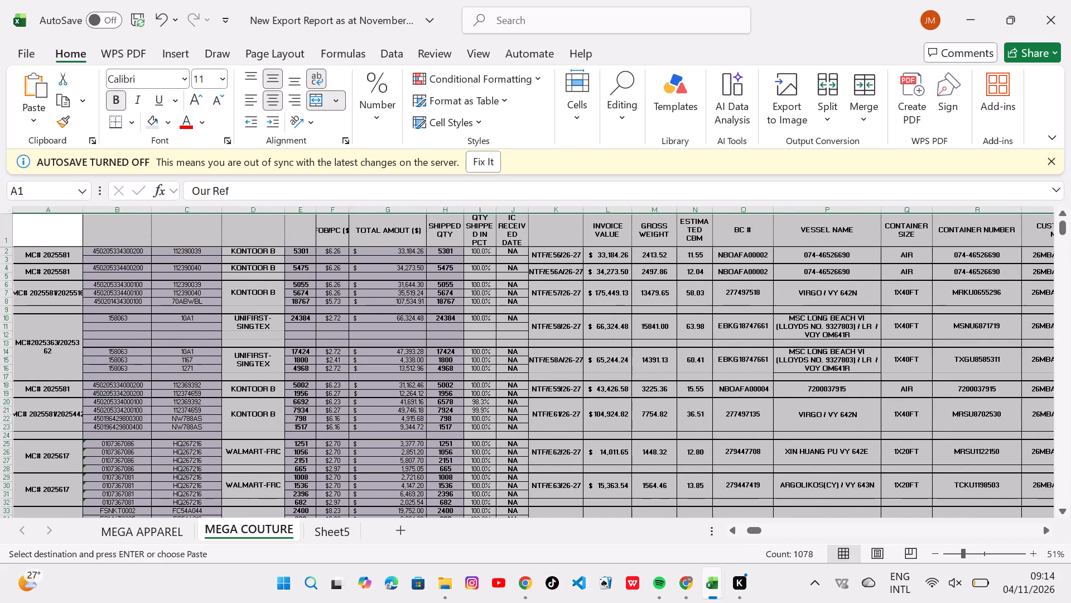
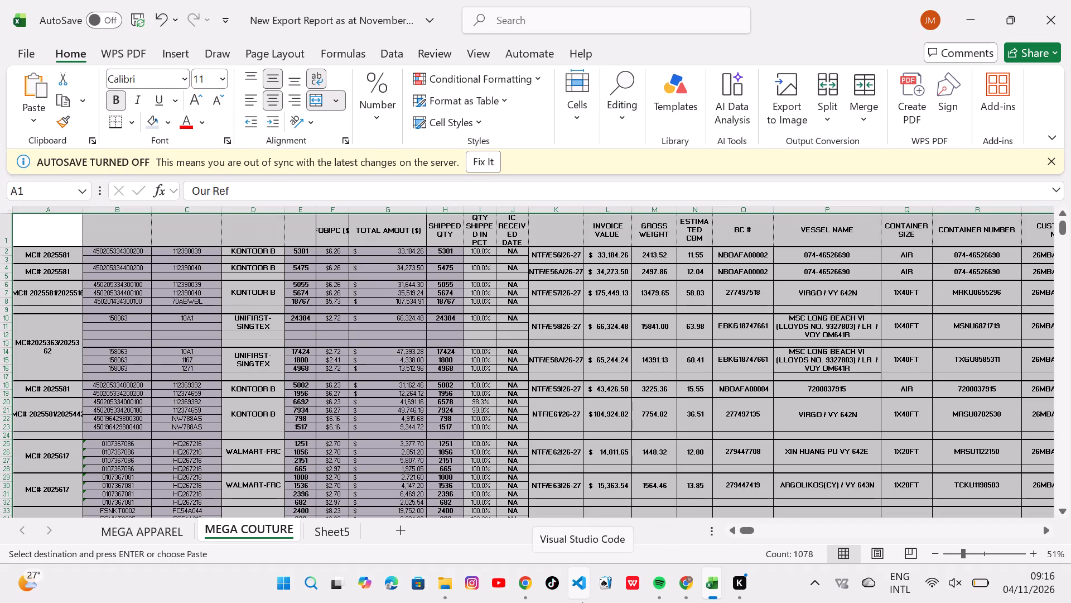
# AutoFit the width of the FOB/PC ($) column on the MEGA COUTURE sheet to its contents.
pyautogui.scroll(1, 354, 405)
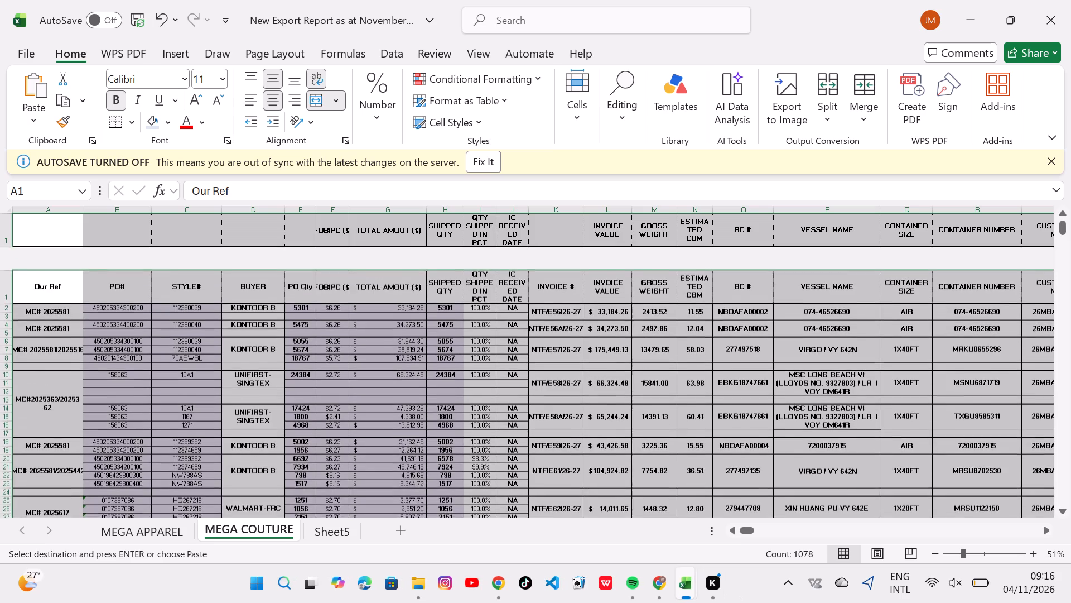
pyautogui.scroll(2, 354, 405)
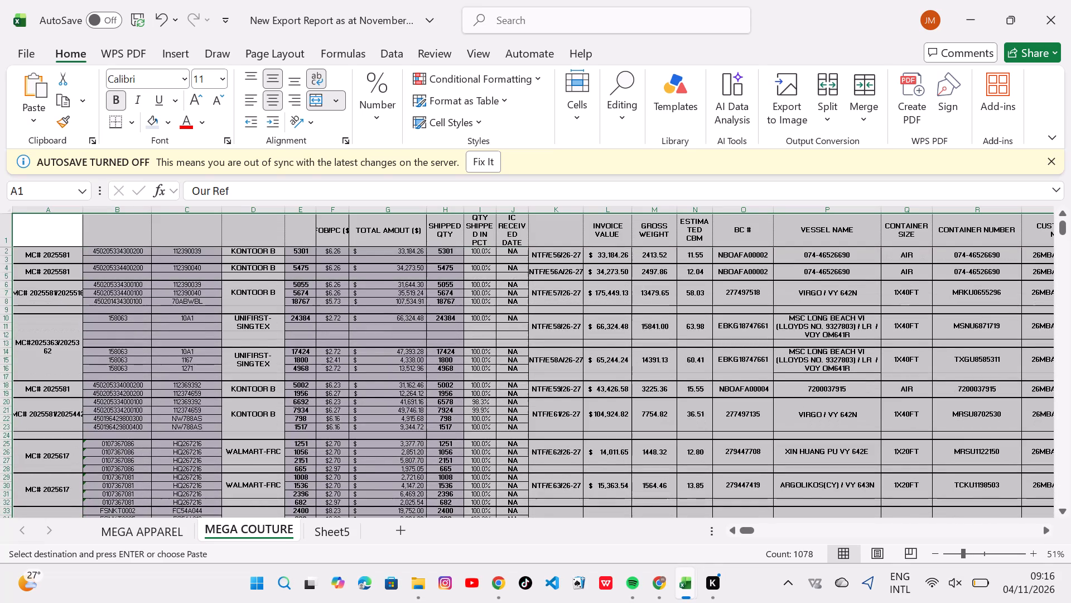
pyautogui.click(347, 207)
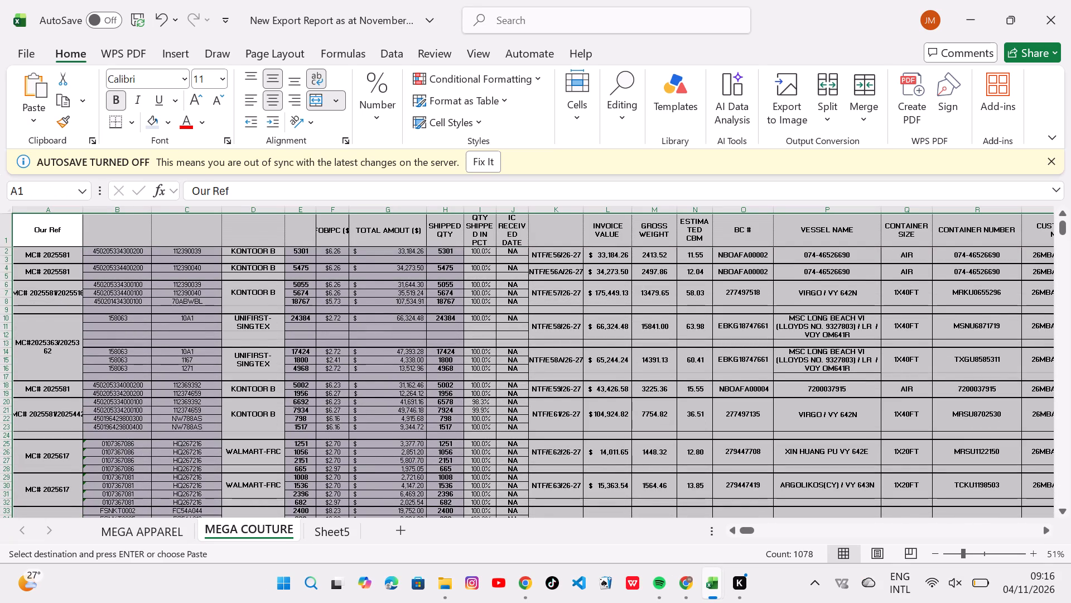
pyautogui.doubleClick(349, 210)
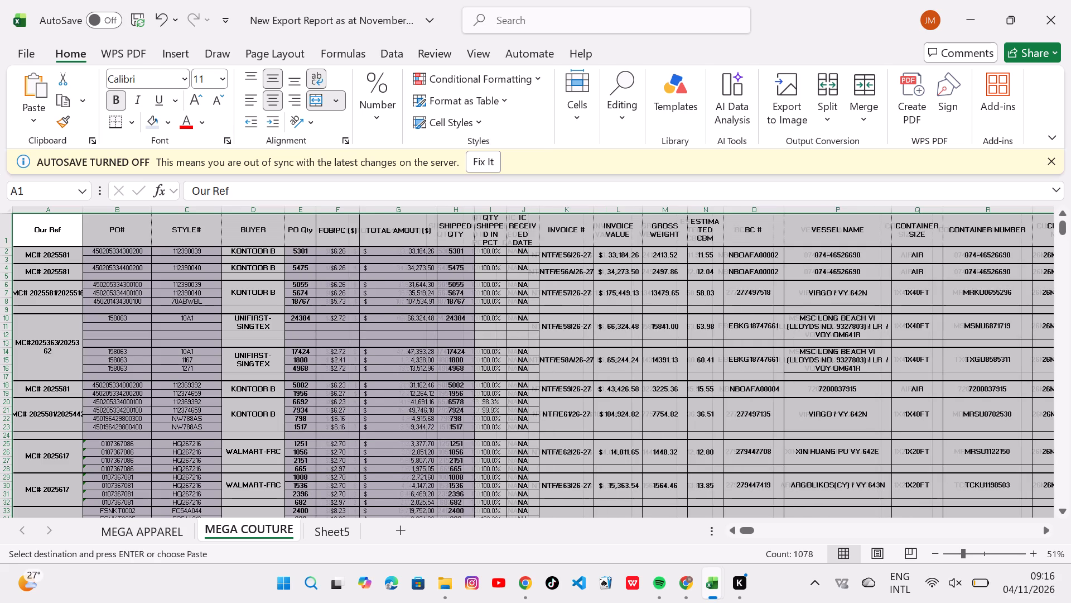
# Look through the lower rows of the MEGA COUTURE table, dismissing the low-battery warning.
pyautogui.scroll(-2, 326, 286)
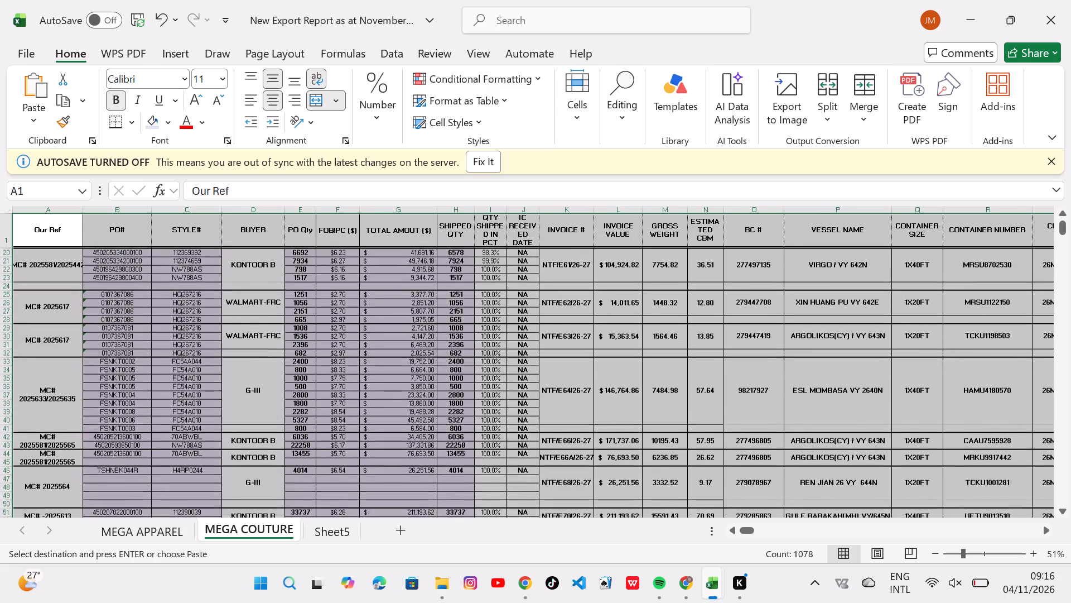
pyautogui.scroll(-2, 326, 286)
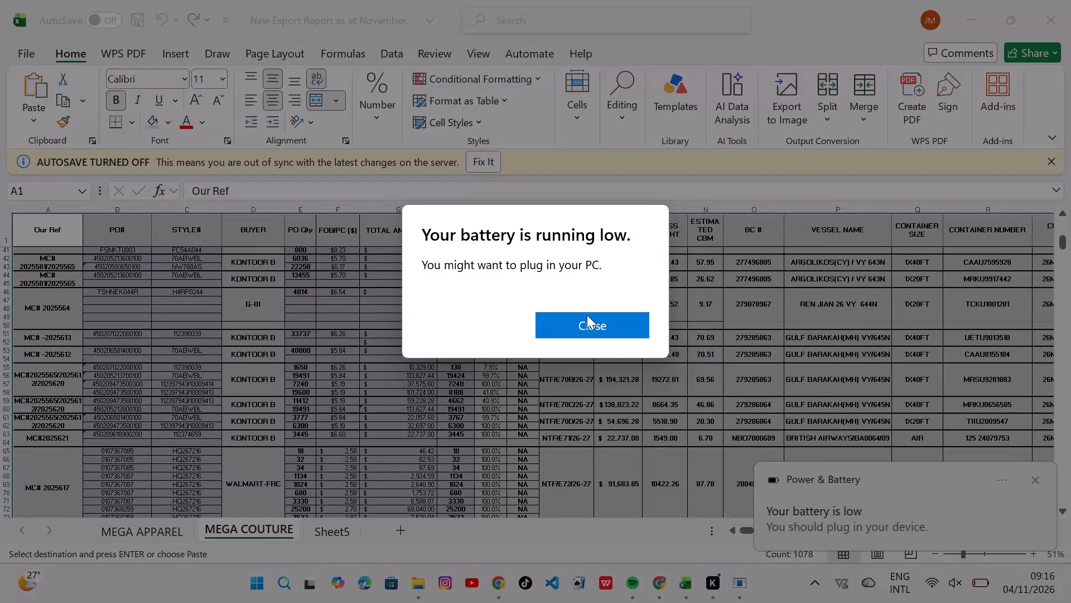
pyautogui.click(588, 319)
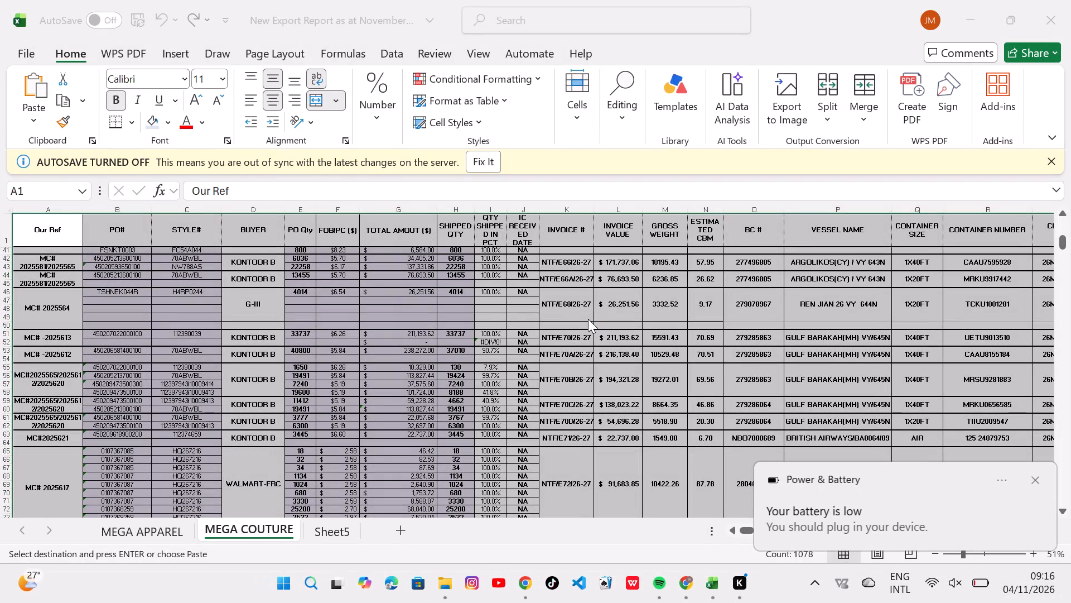
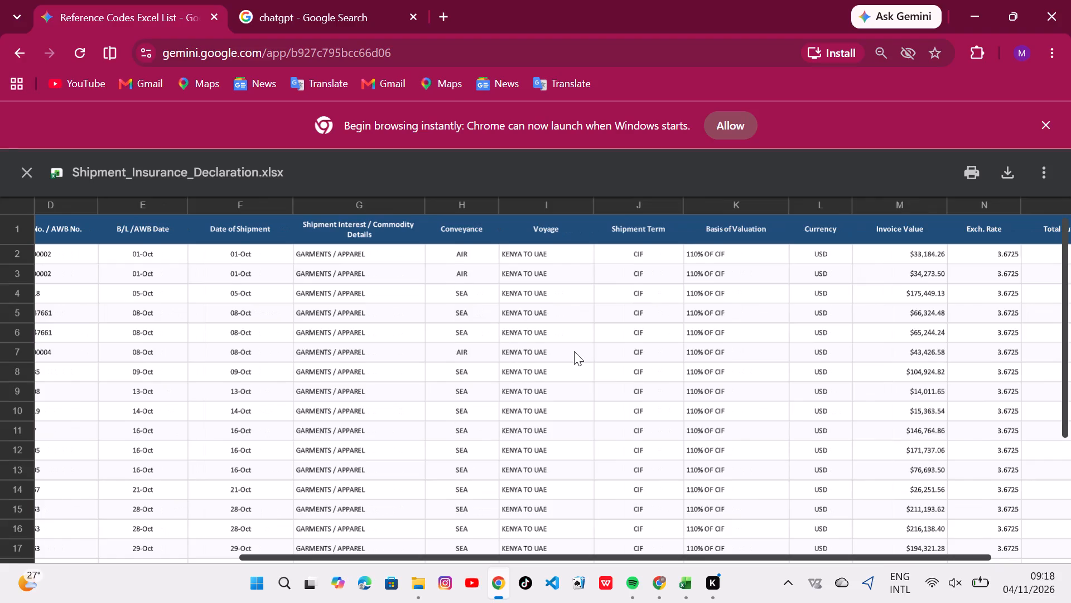
pyautogui.scroll(1, 574, 351)
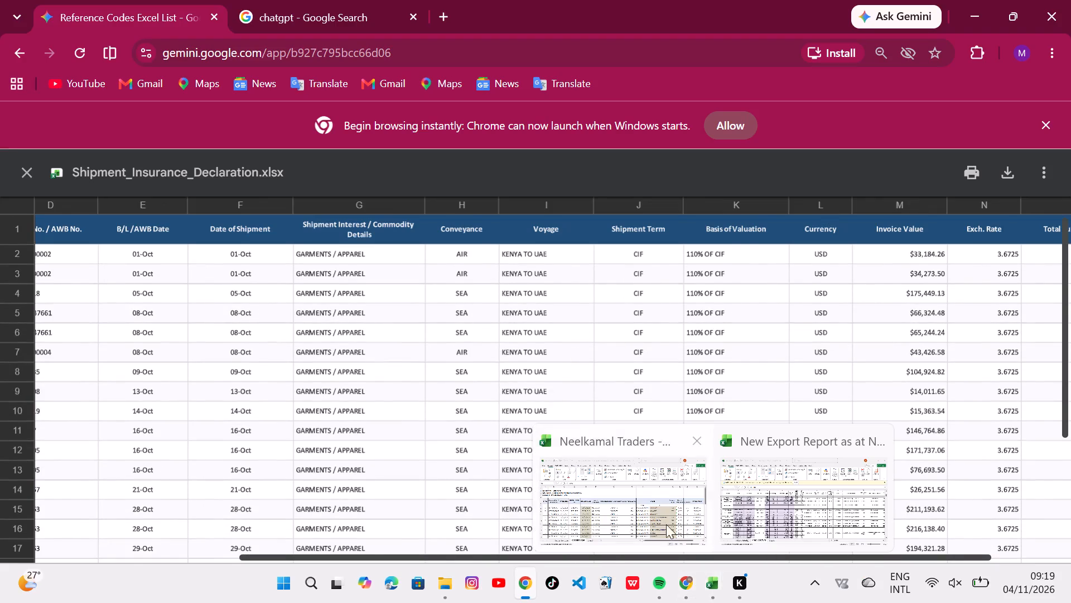
# Compare the Neelkamal Traders workbook's OCTOBER 2026 sheet in Excel with the generated file's columns in Chrome, through Total Sum Insured (AED).
pyautogui.click(655, 510)
pyautogui.click(531, 382)
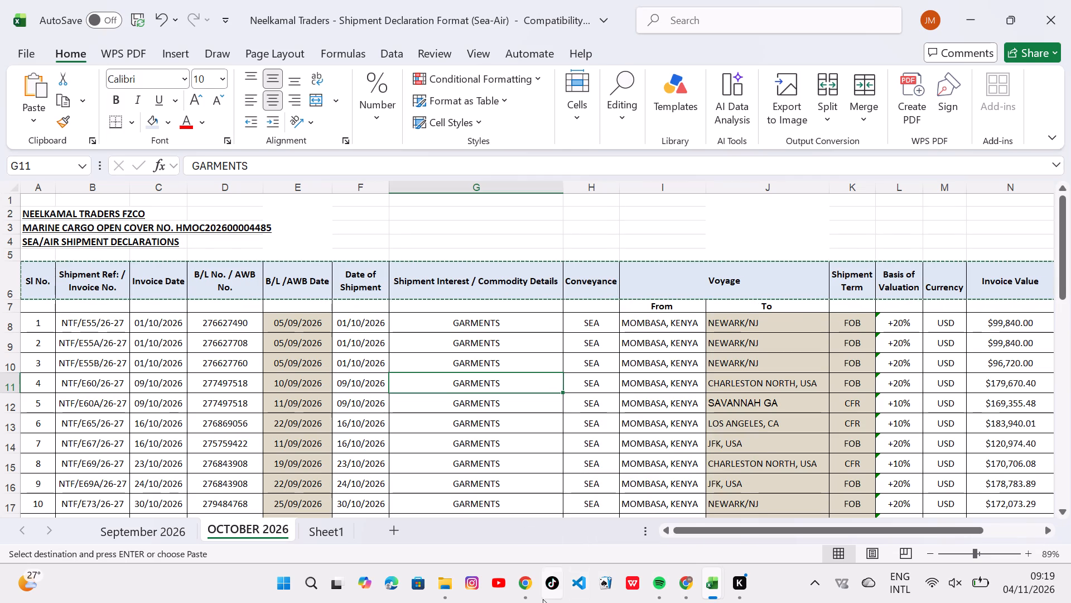
pyautogui.click(519, 590)
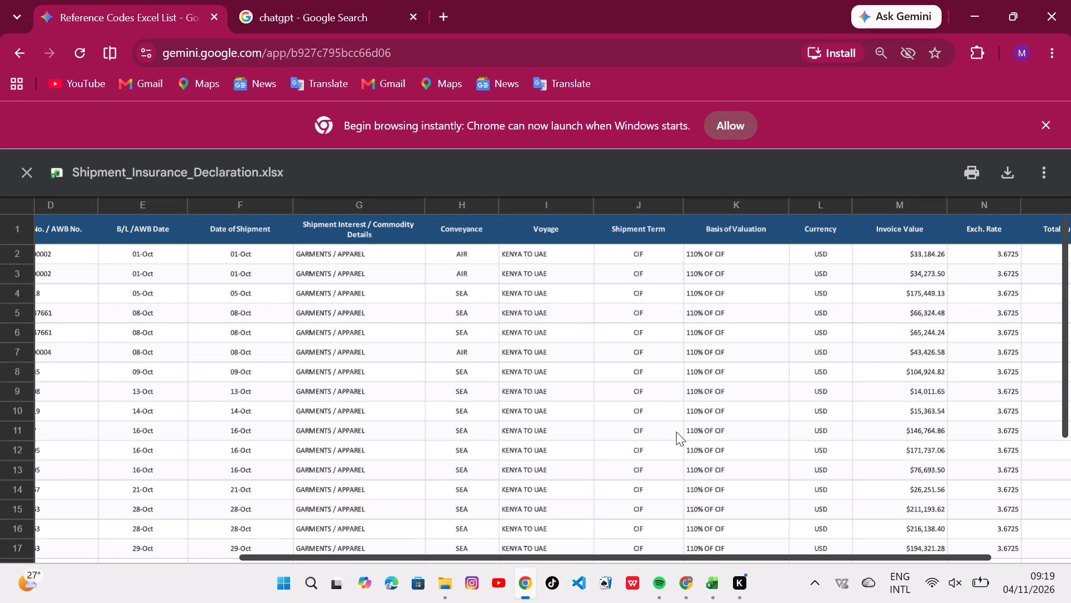
pyautogui.hscroll(-4, 676, 432)
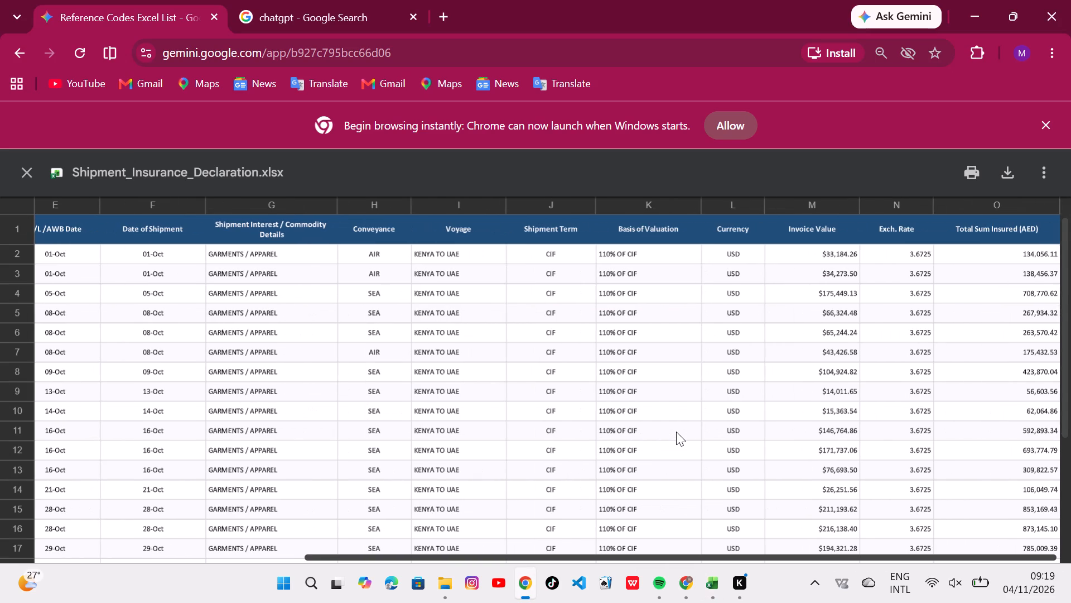
pyautogui.hscroll(-2, 676, 432)
pyautogui.scroll(2, 676, 432)
pyautogui.hscroll(-2, 900, 338)
pyautogui.hscroll(6, 742, 549)
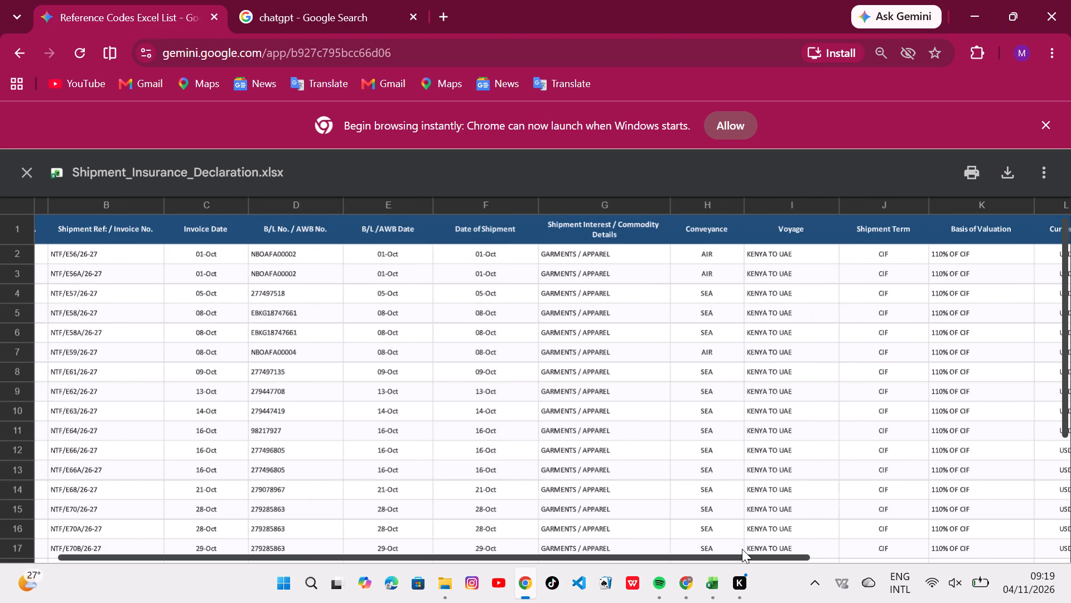
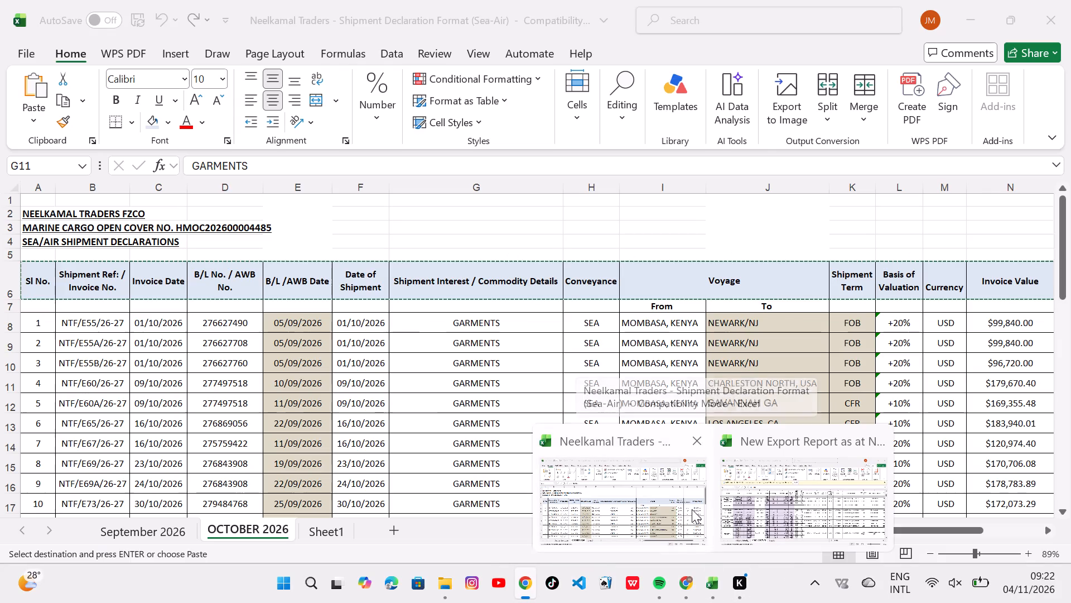
# Look through the shipment rows of the Neelkamal Traders workbook's OCTOBER 2026 sheet in Excel.
pyautogui.click(692, 509)
pyautogui.hscroll(1, 479, 442)
pyautogui.scroll(-4, 479, 442)
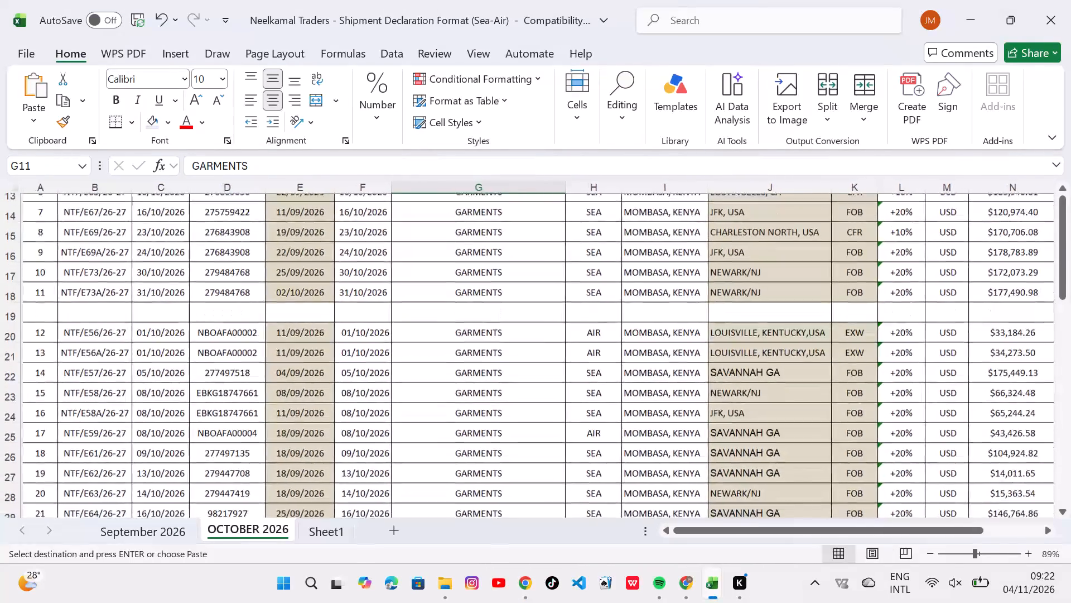
pyautogui.scroll(-1, 479, 442)
pyautogui.scroll(3, 479, 442)
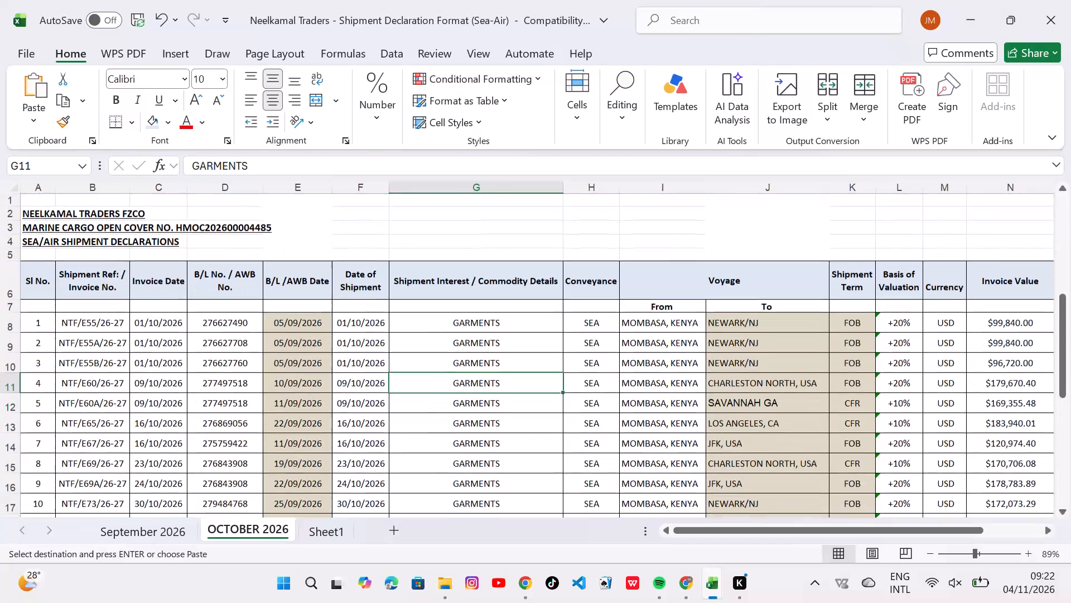
pyautogui.scroll(-2, 479, 442)
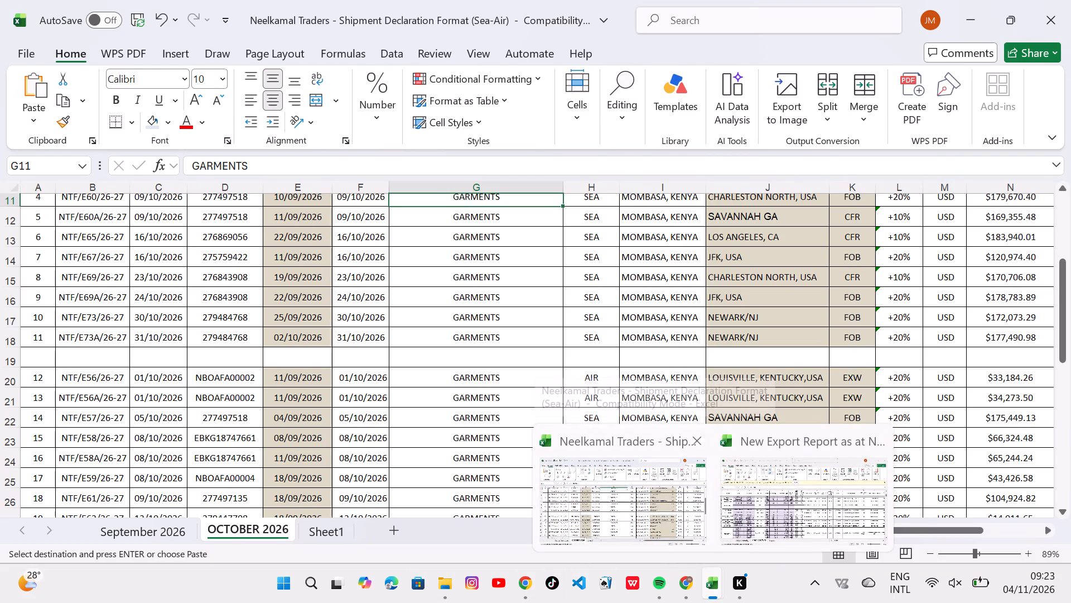
# Save and close the Neelkamal Traders shipment declaration workbook.
pyautogui.click(137, 23)
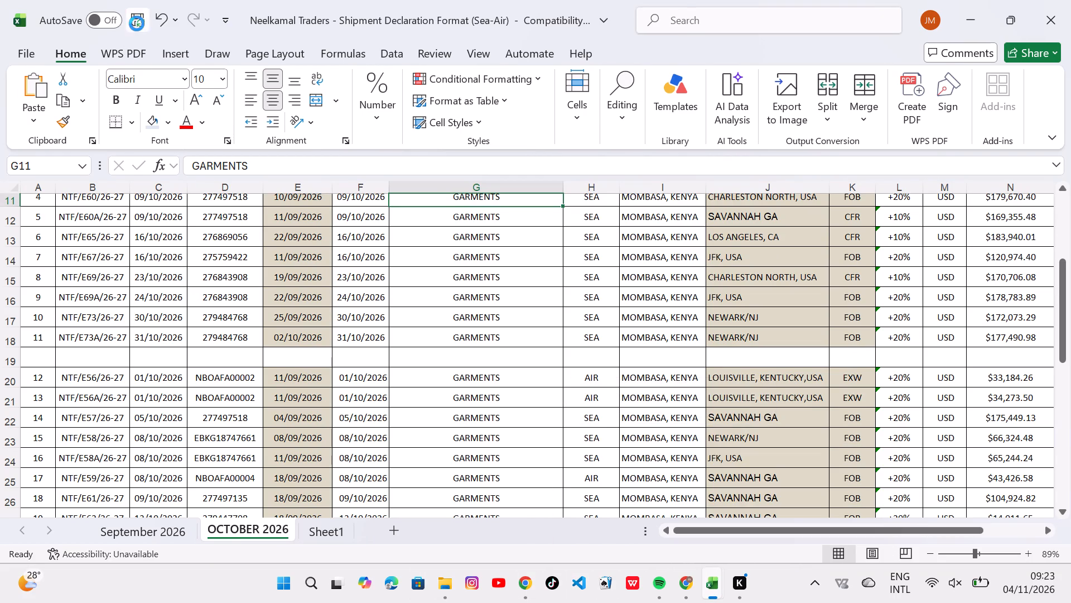
pyautogui.tripleClick(137, 23)
pyautogui.tripleClick(137, 23)
pyautogui.doubleClick(137, 23)
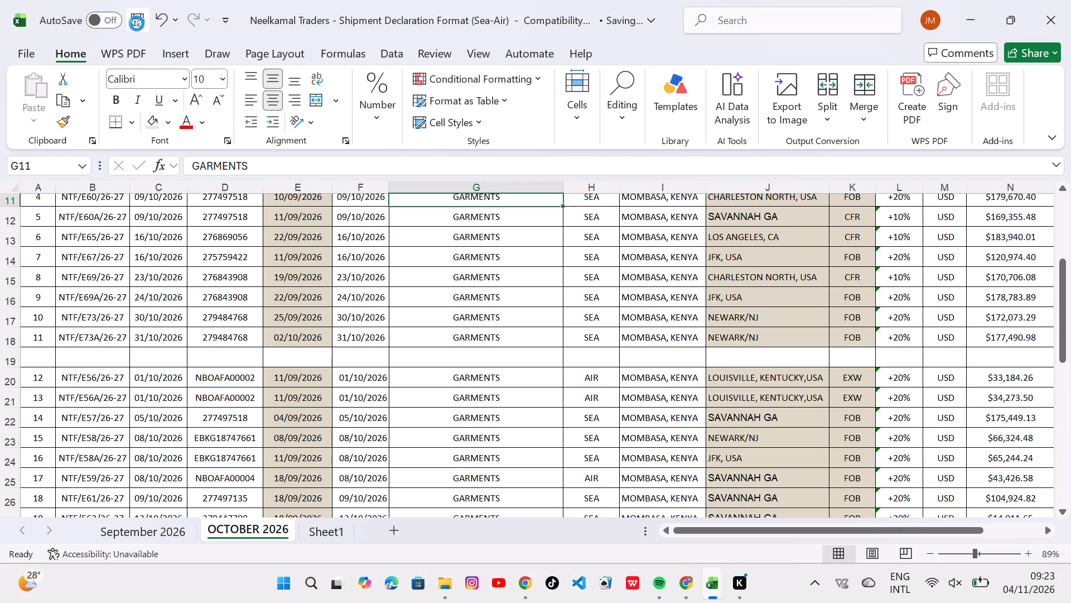
pyautogui.click(1055, 8)
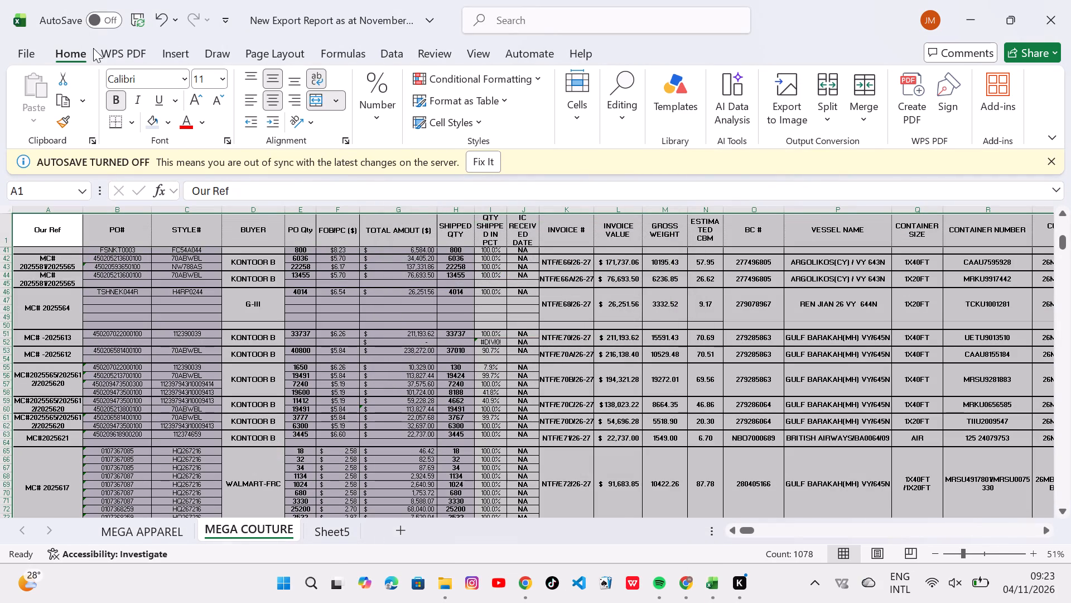
# Save and close the New Export Report as at November workbook.
pyautogui.tripleClick(137, 22)
pyautogui.tripleClick(137, 22)
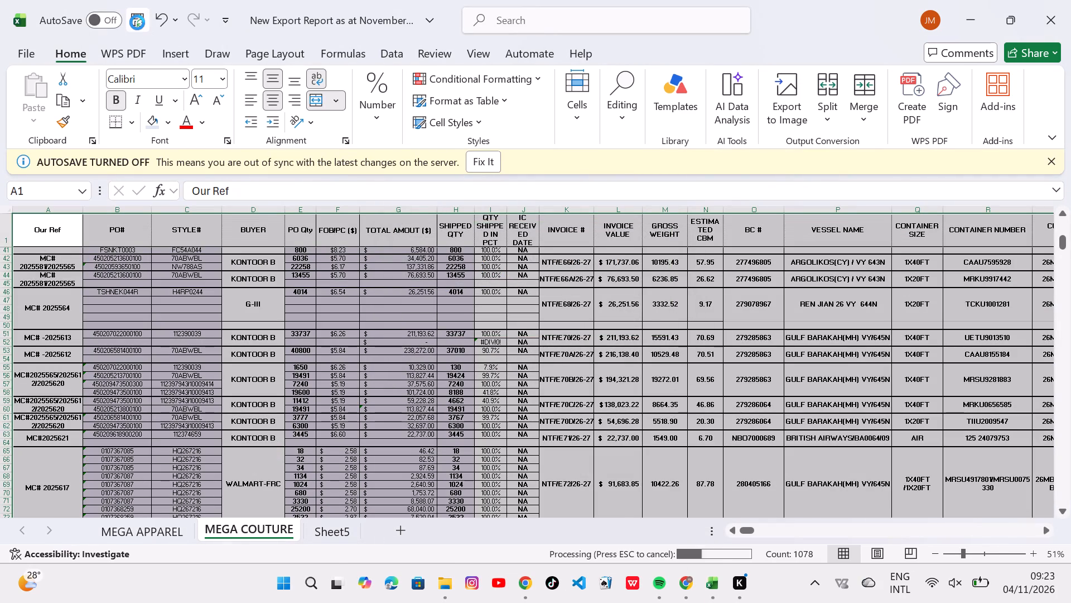
pyautogui.tripleClick(137, 22)
pyautogui.click(137, 22)
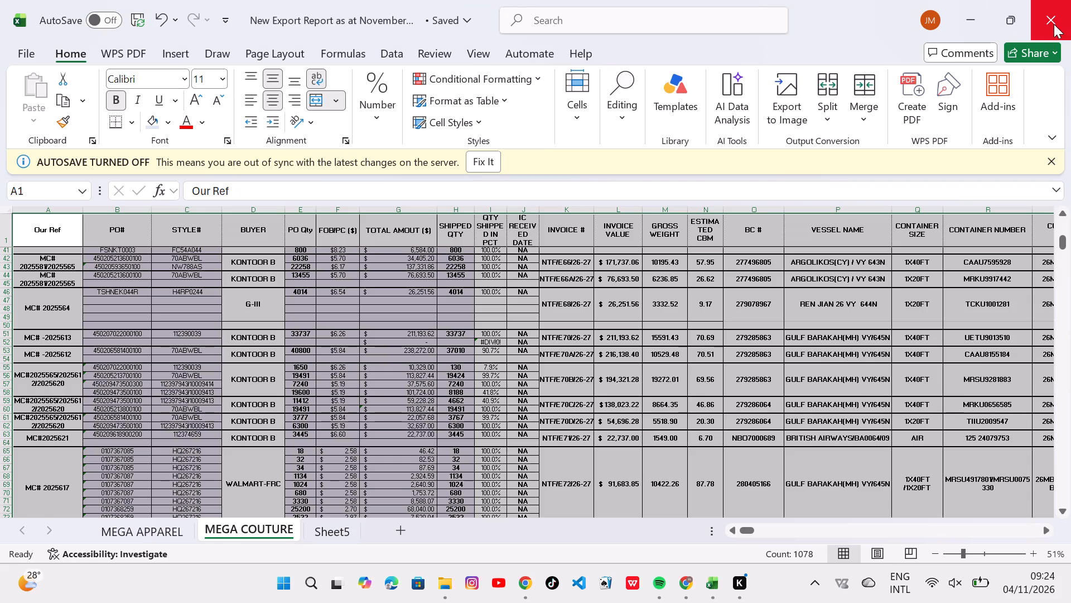
pyautogui.click(1056, 22)
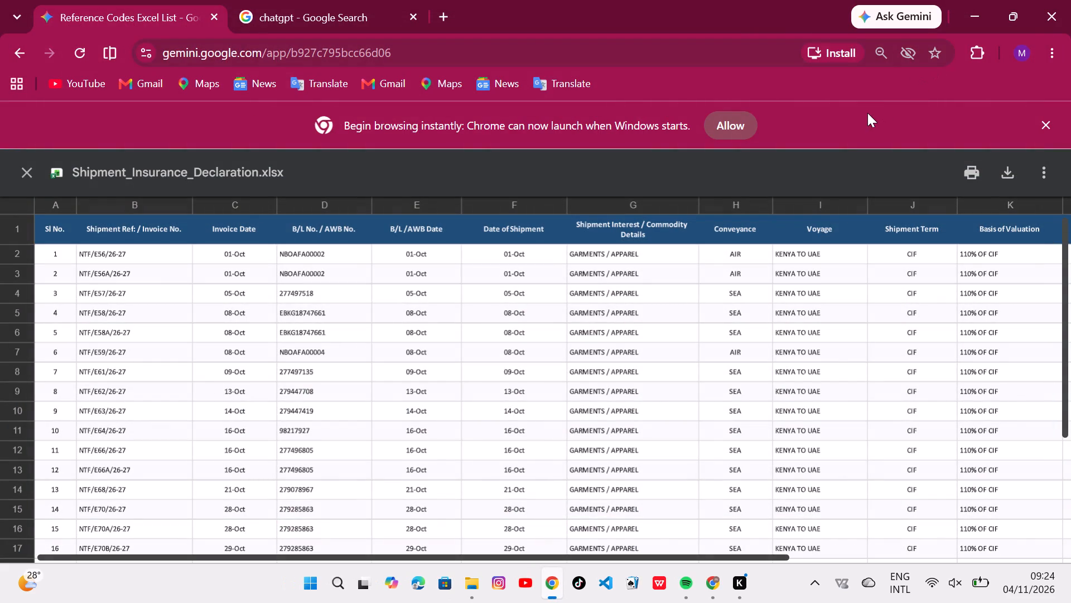
# Switch to the REPORTS folder in File Explorer and look through a preview of New Export Report as at November 2026.
pyautogui.click(465, 596)
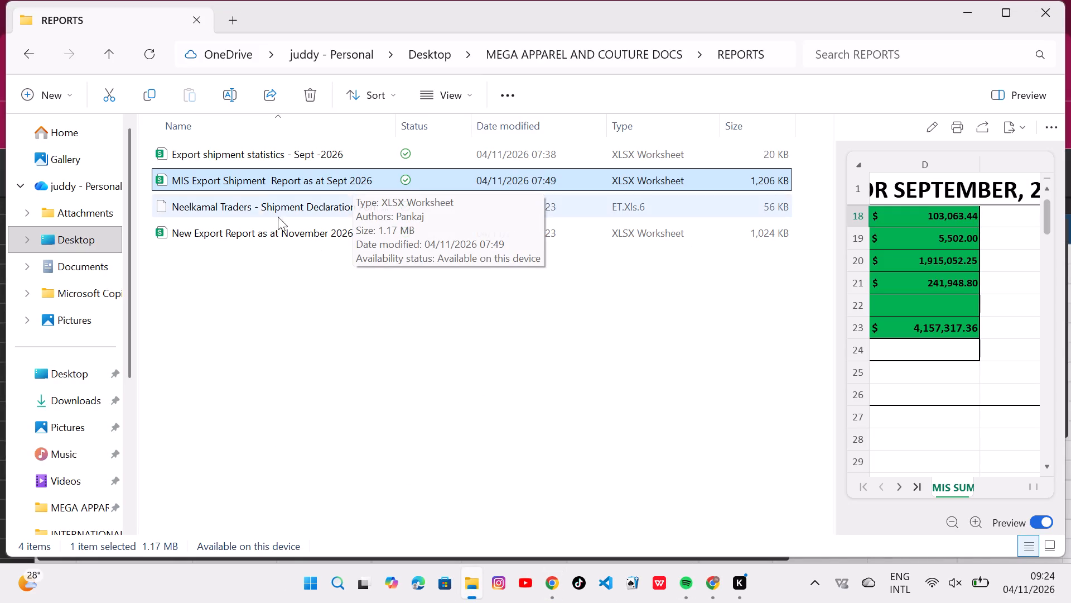
pyautogui.rightClick(264, 239)
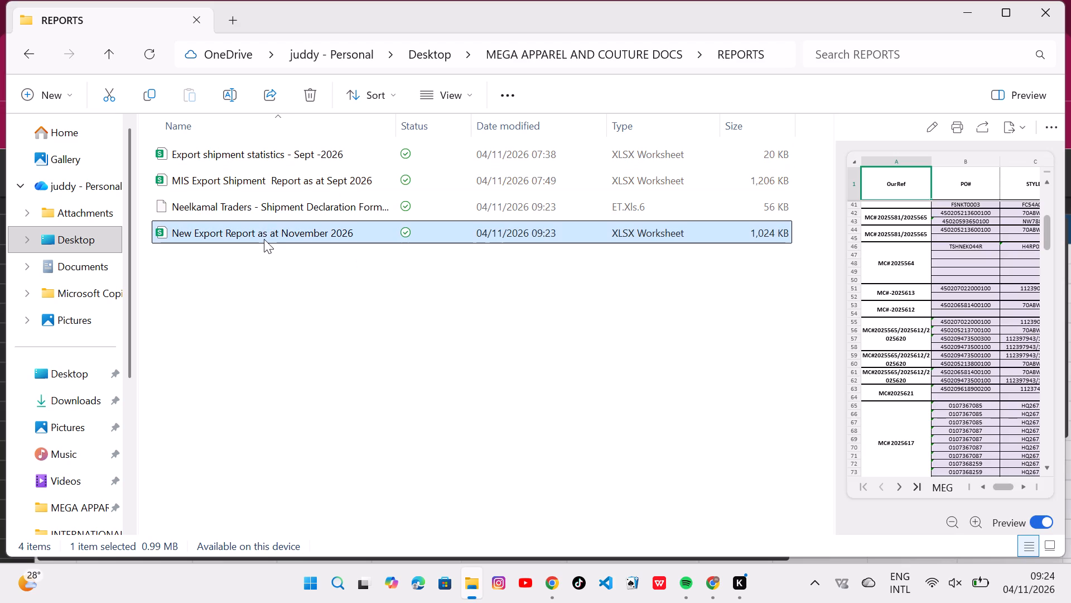
pyautogui.scroll(5, 942, 313)
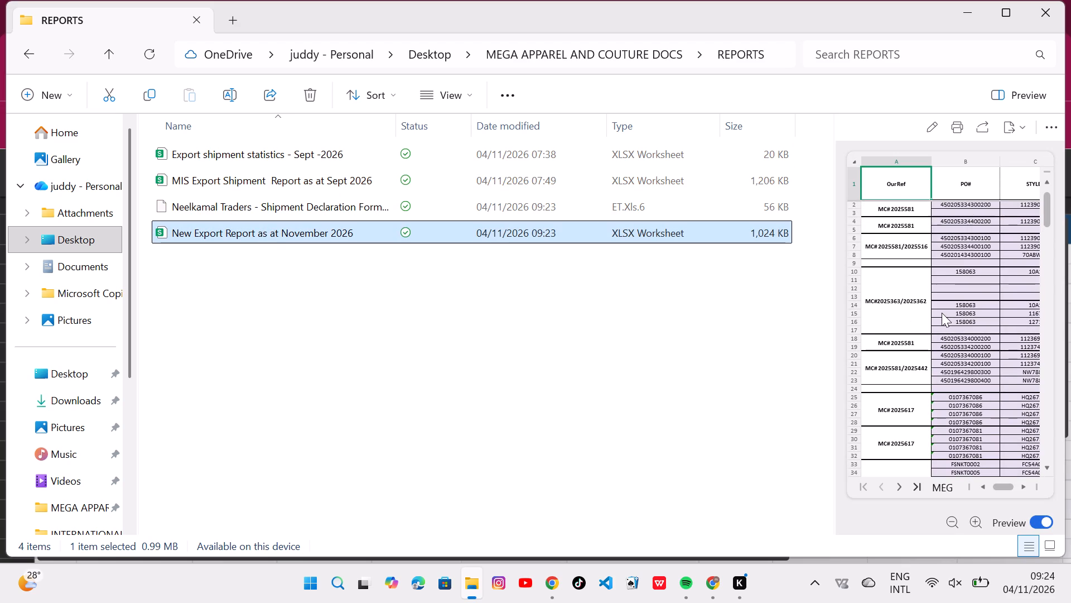
pyautogui.scroll(2, 942, 313)
pyautogui.hscroll(-2, 942, 313)
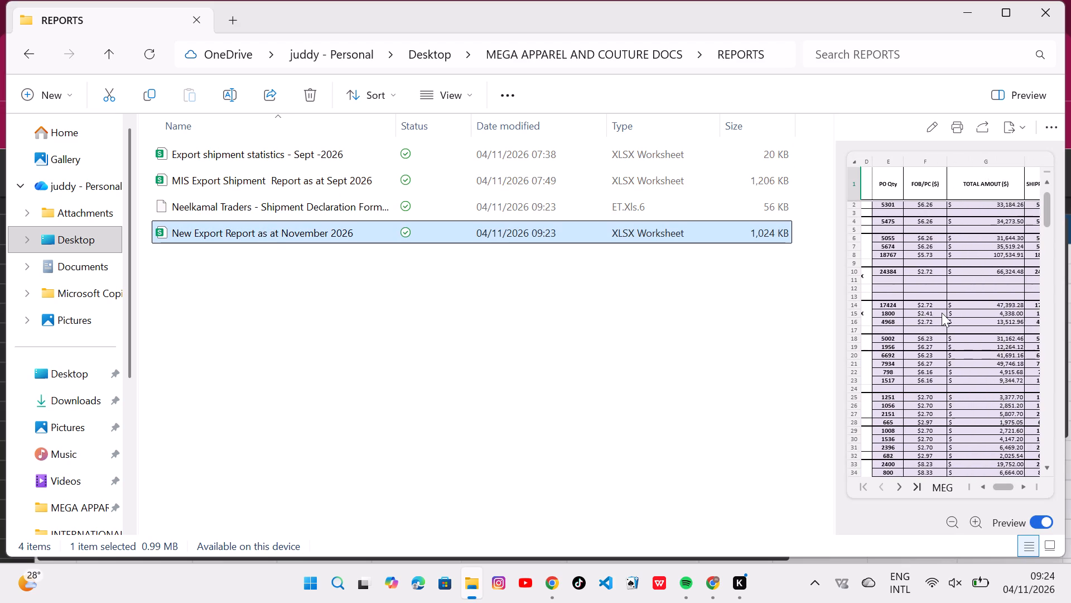
pyautogui.hscroll(-1, 942, 313)
pyautogui.scroll(1, 942, 313)
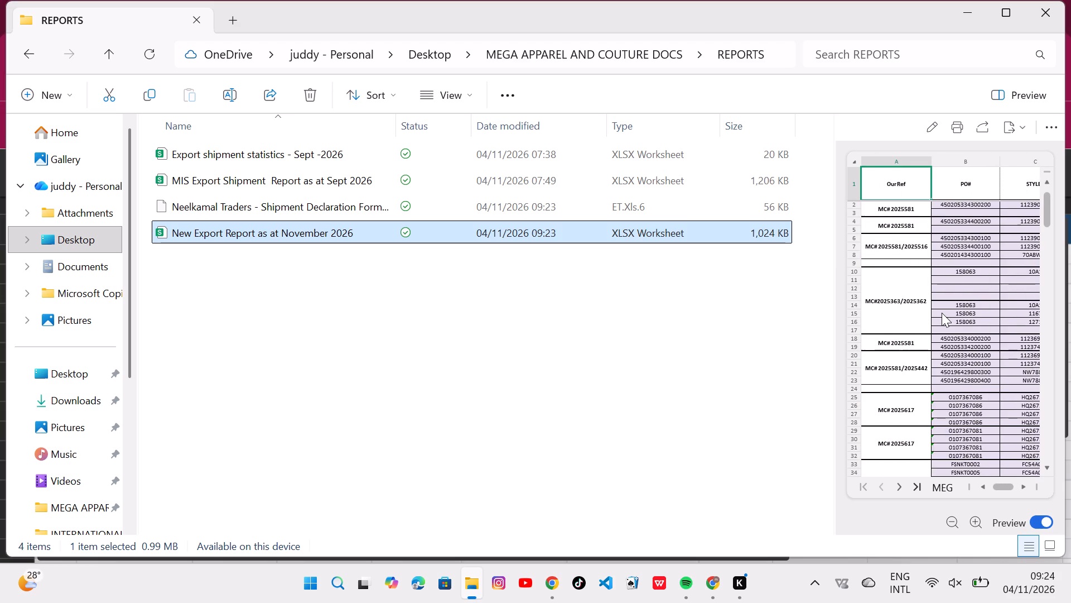
pyautogui.scroll(5, 942, 313)
pyautogui.hscroll(5, 942, 313)
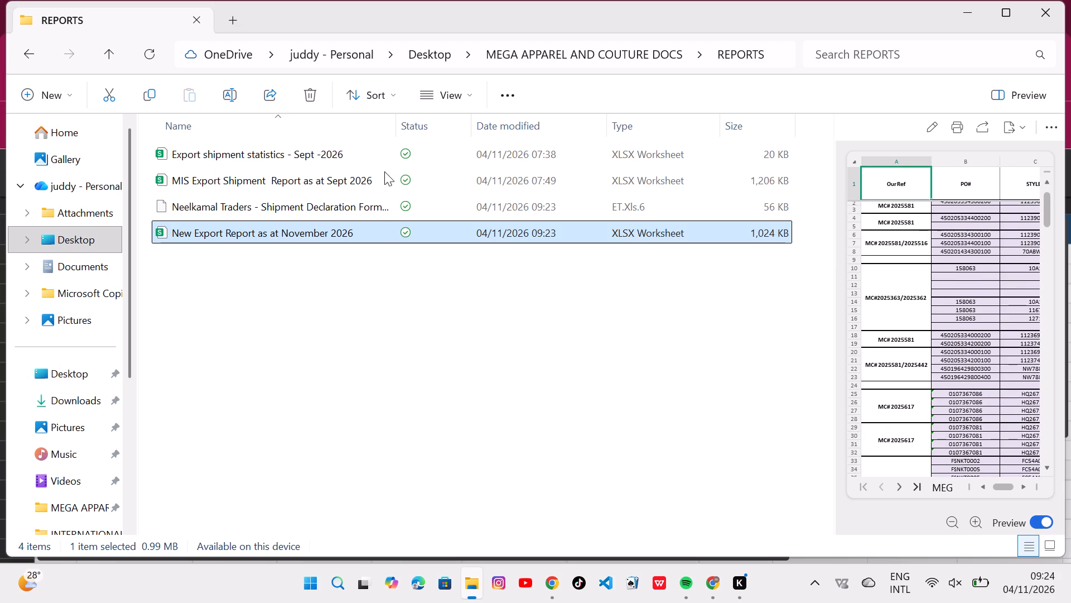
# Try to preview the Neelkamal Traders shipment declaration file in the REPORTS folder.
pyautogui.click(379, 204)
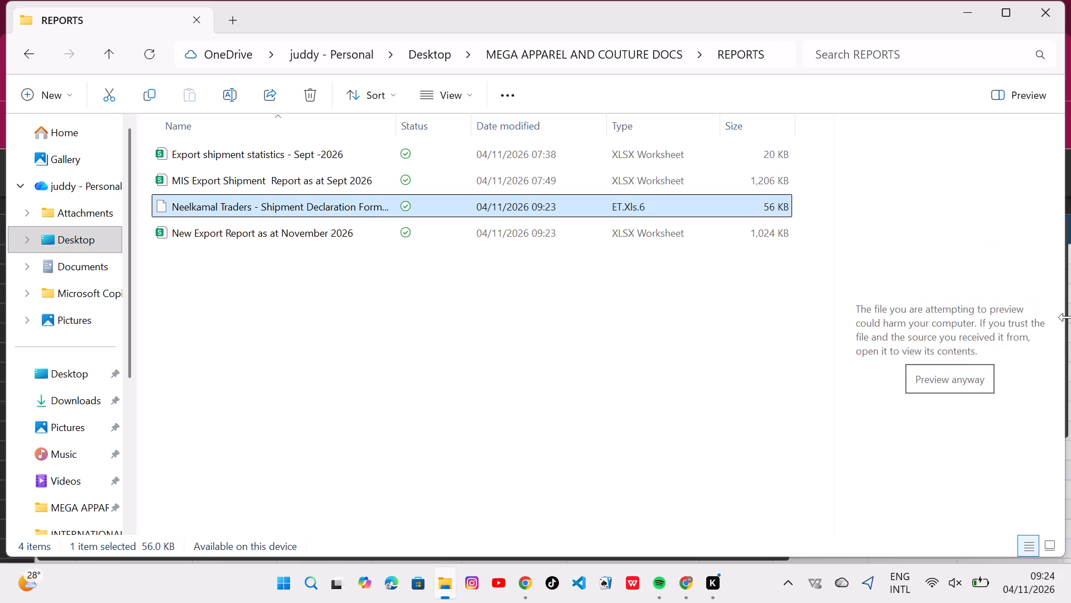
pyautogui.click(950, 372)
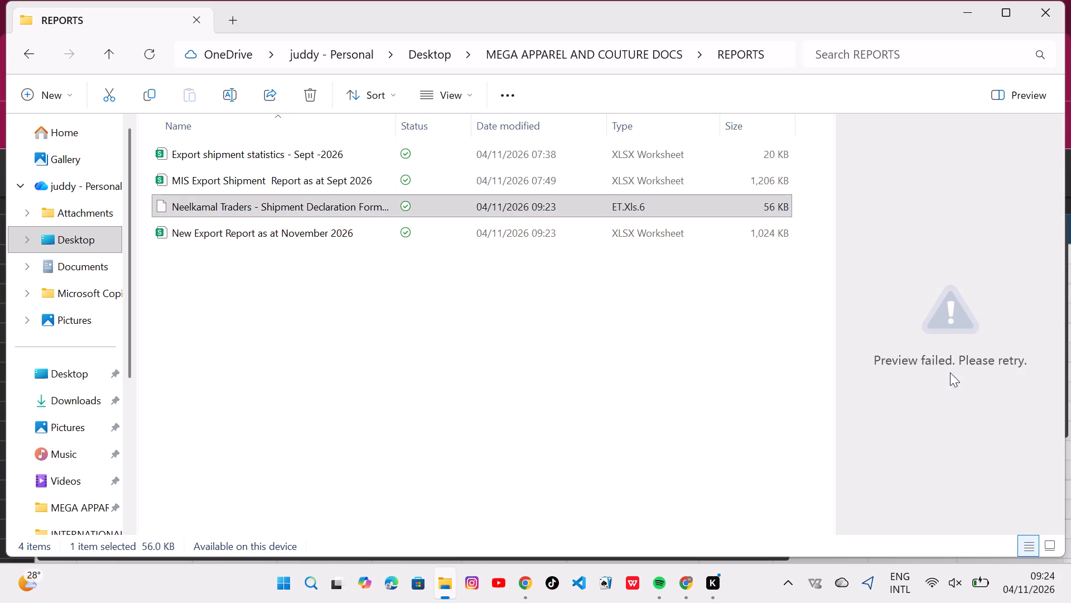
# Open the Neelkamal Traders shipment declaration file in Excel and look over the OCTOBER 2026 sheet's headers and rows.
pyautogui.click(375, 203)
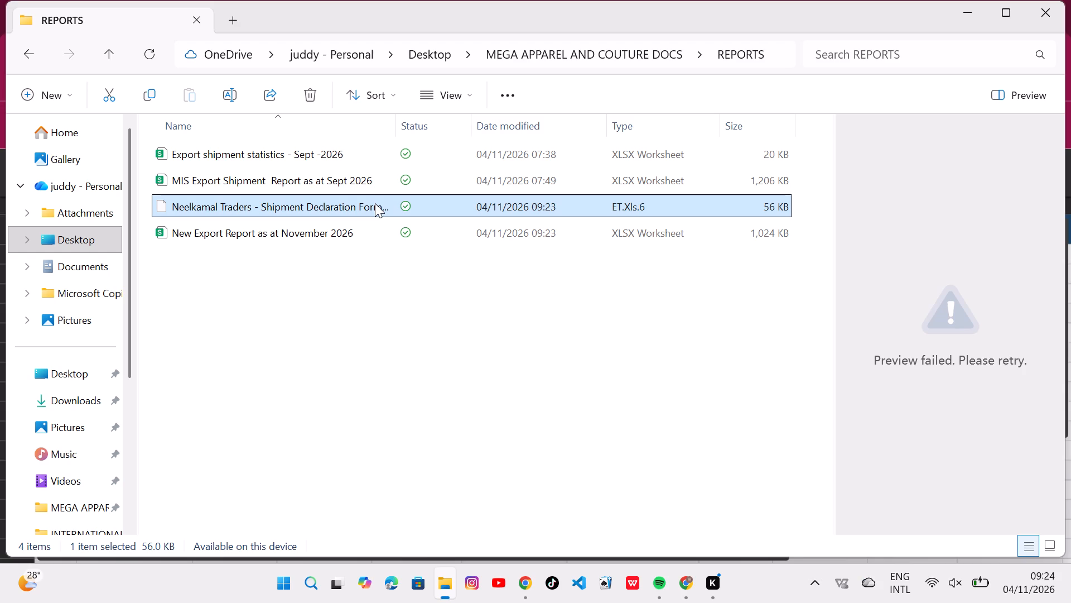
pyautogui.rightClick(375, 203)
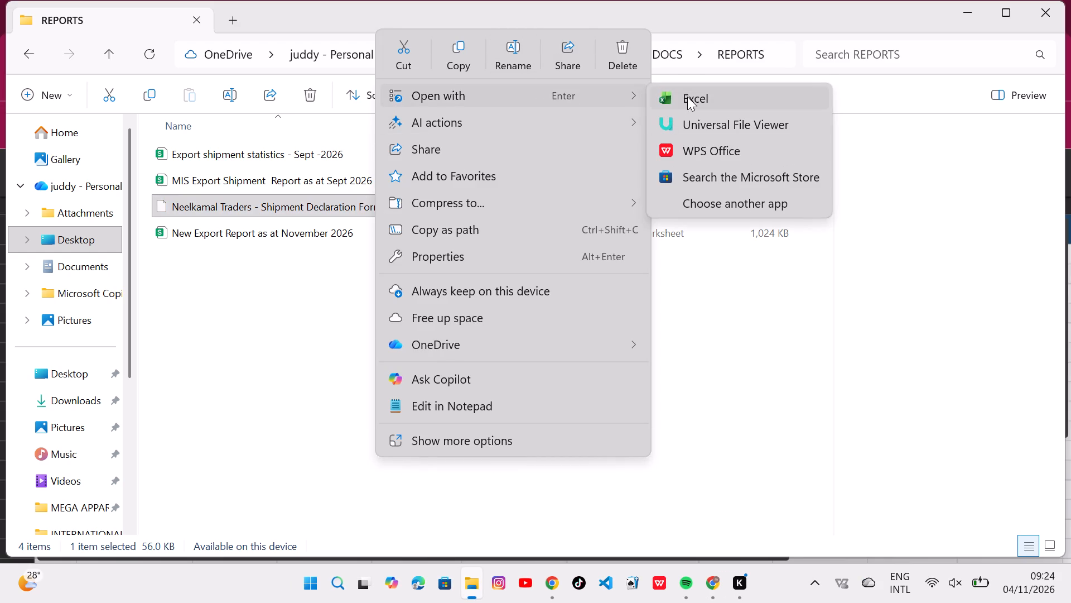
pyautogui.click(687, 97)
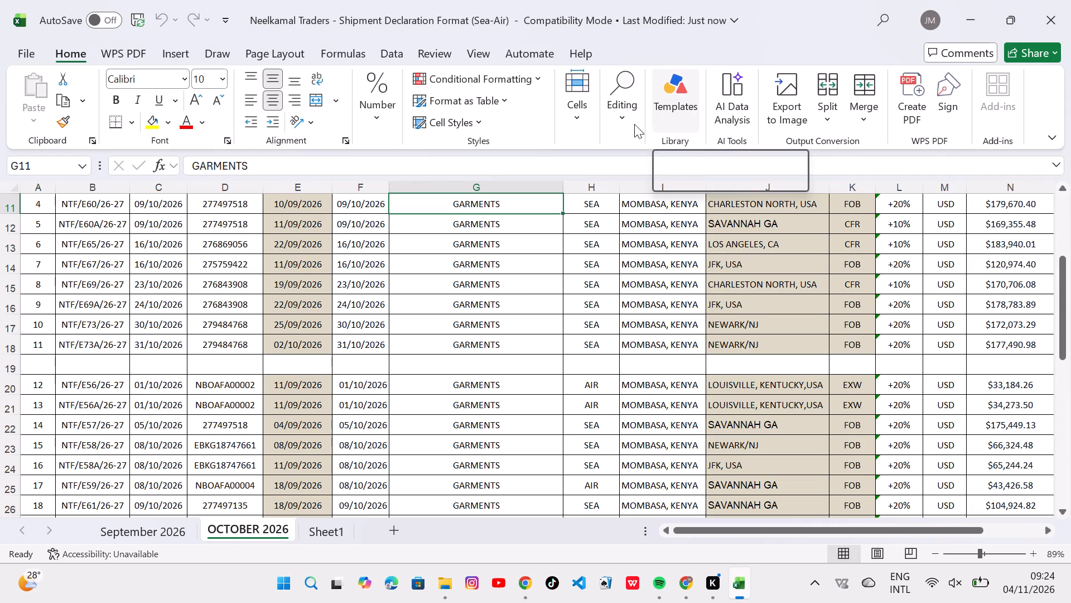
pyautogui.scroll(6, 448, 277)
pyautogui.scroll(-4, 448, 277)
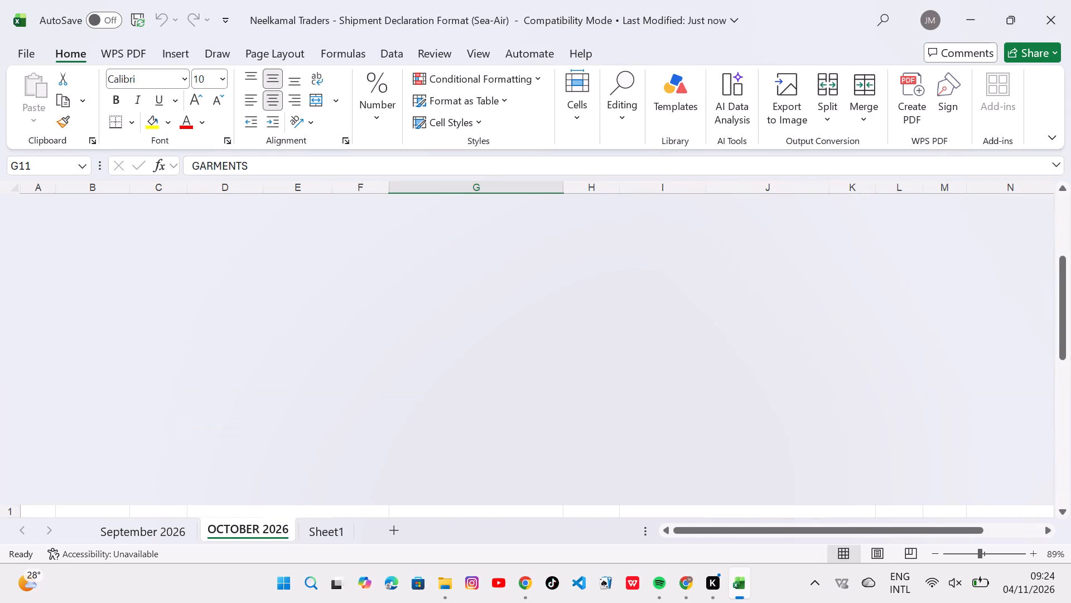
pyautogui.scroll(-5, 448, 277)
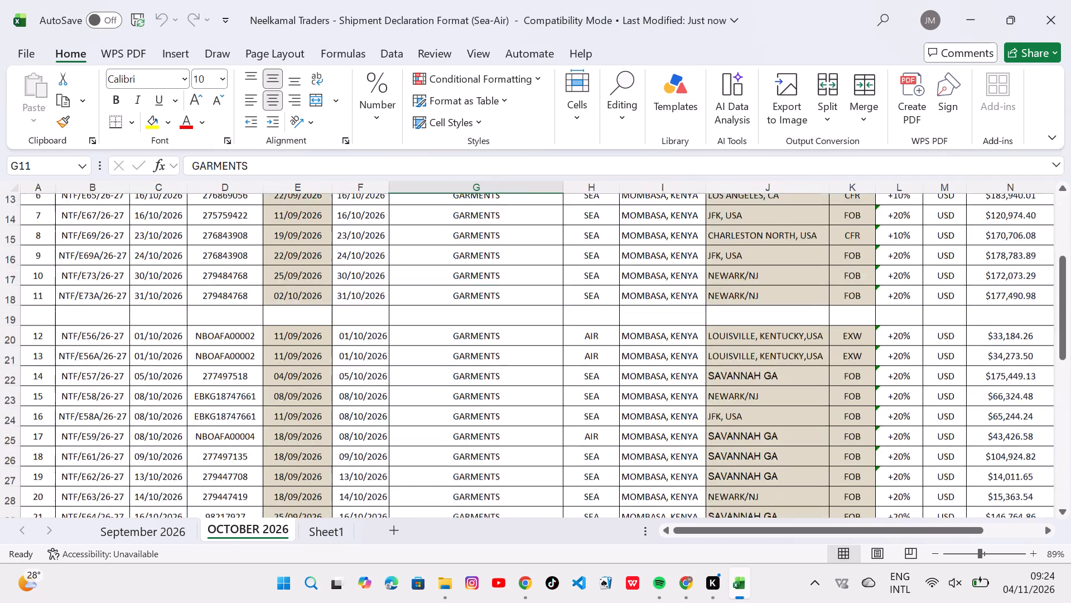
pyautogui.scroll(3, 448, 277)
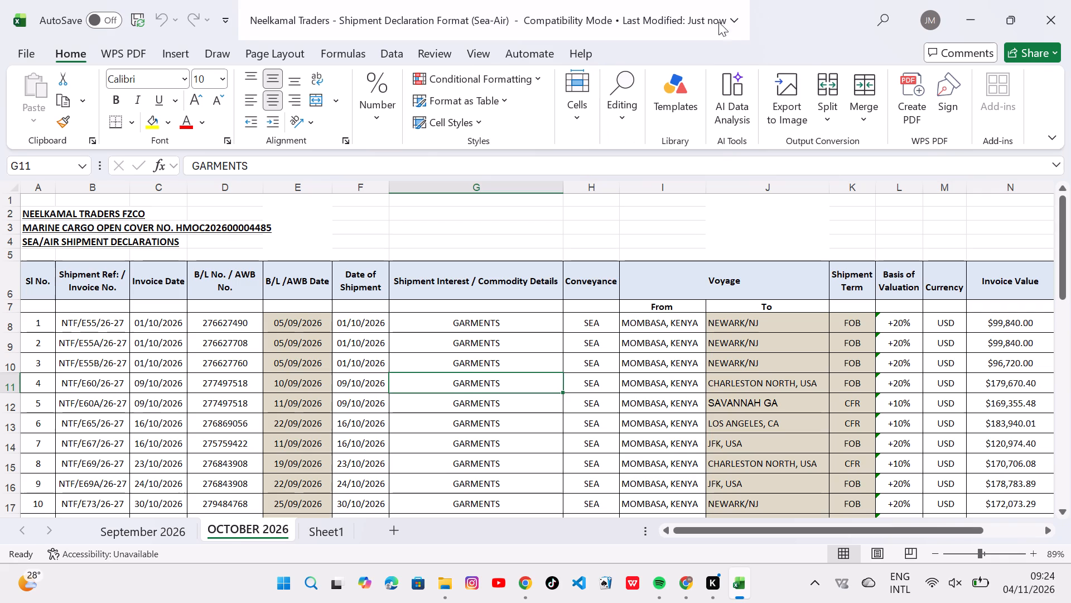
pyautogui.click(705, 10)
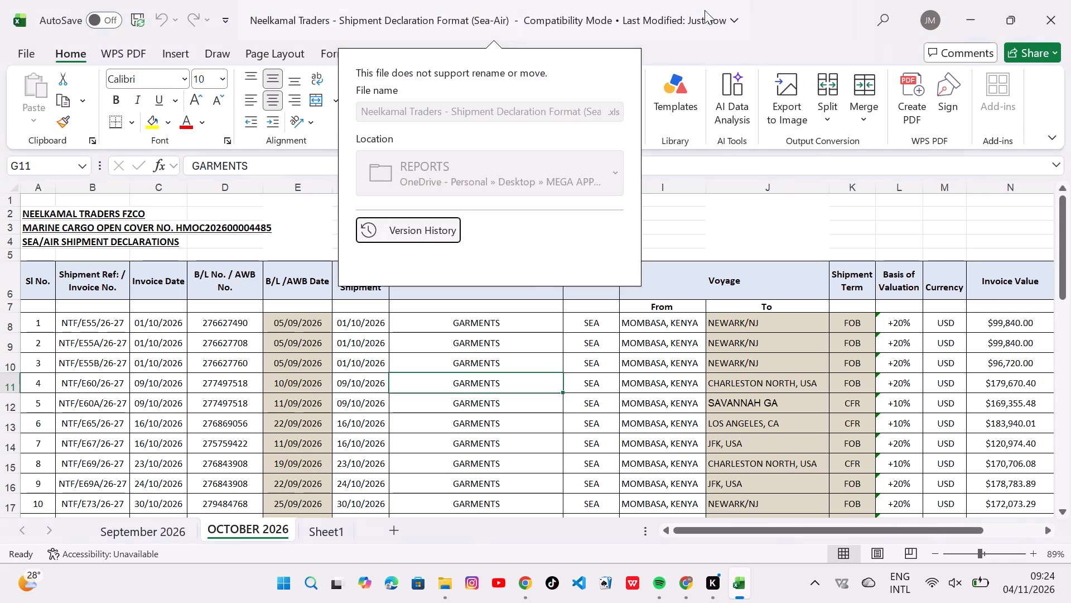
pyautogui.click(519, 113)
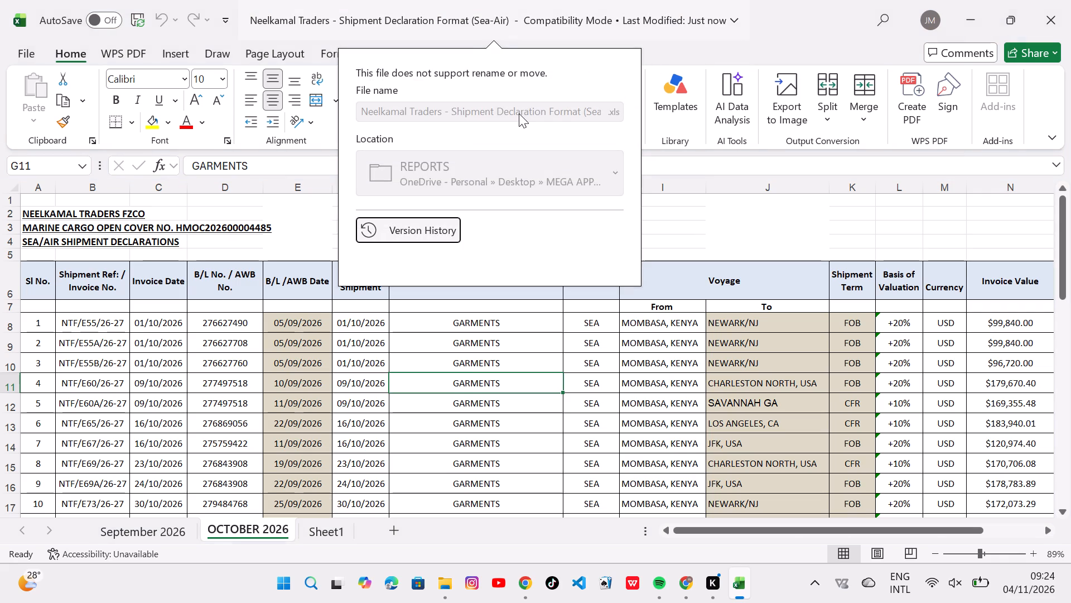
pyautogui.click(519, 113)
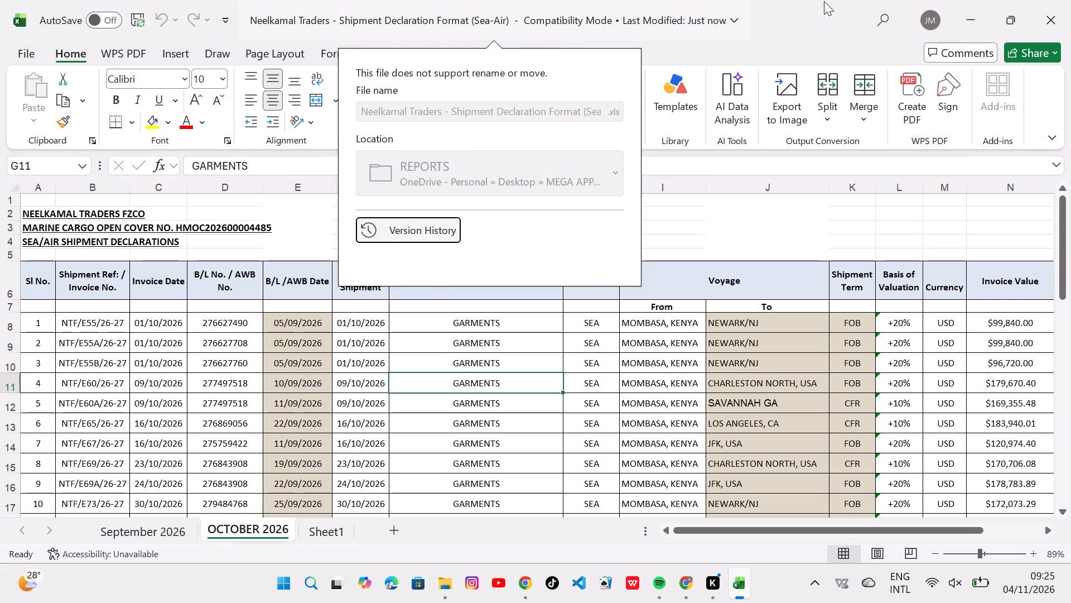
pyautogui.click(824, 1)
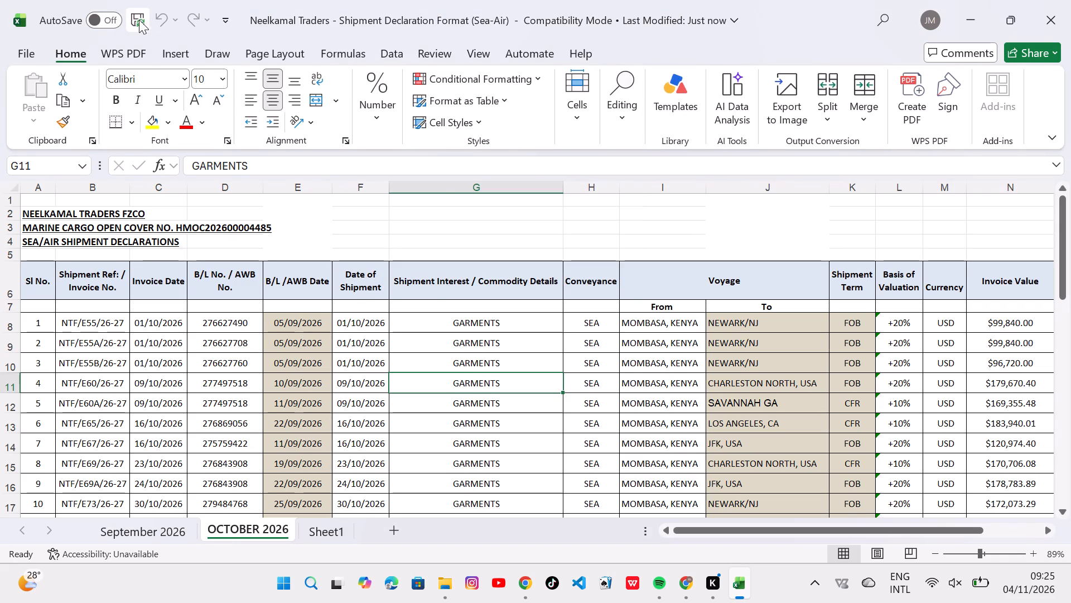
# Save and close the Neelkamal Traders shipment declaration workbook.
pyautogui.click(134, 22)
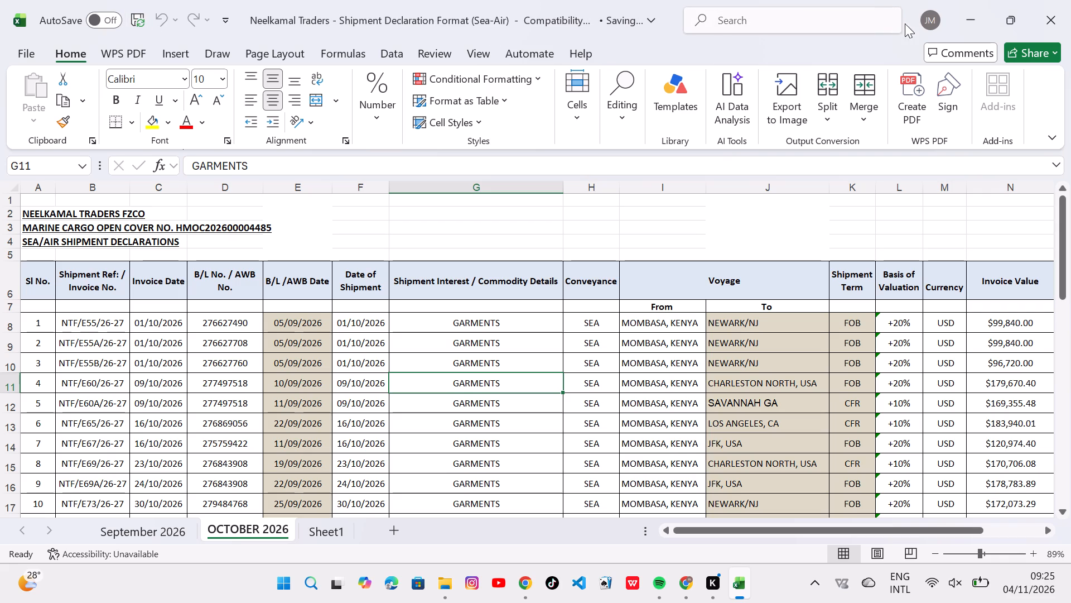
pyautogui.click(1043, 16)
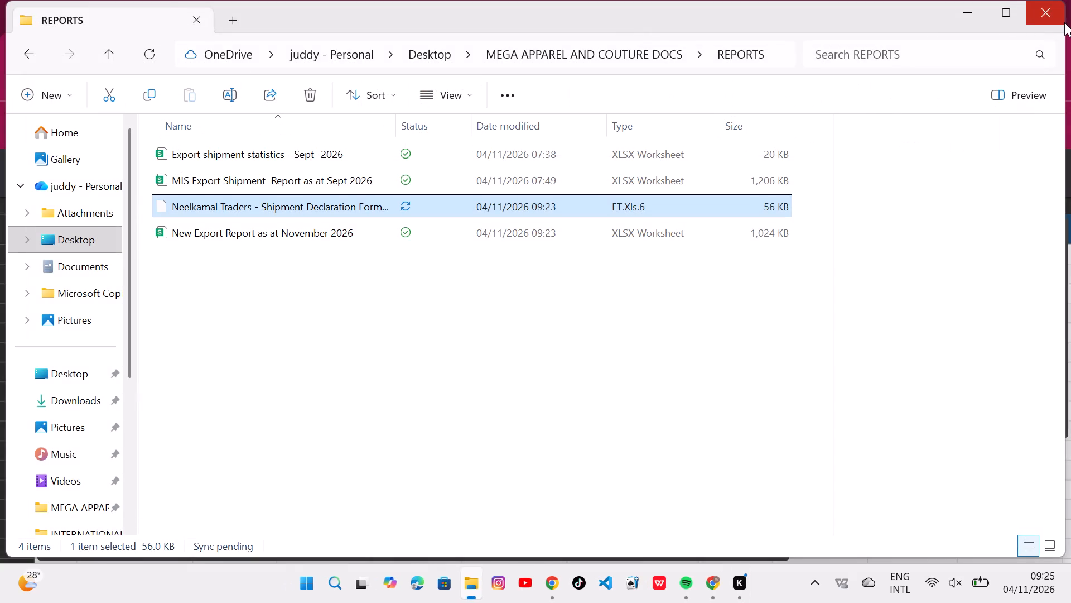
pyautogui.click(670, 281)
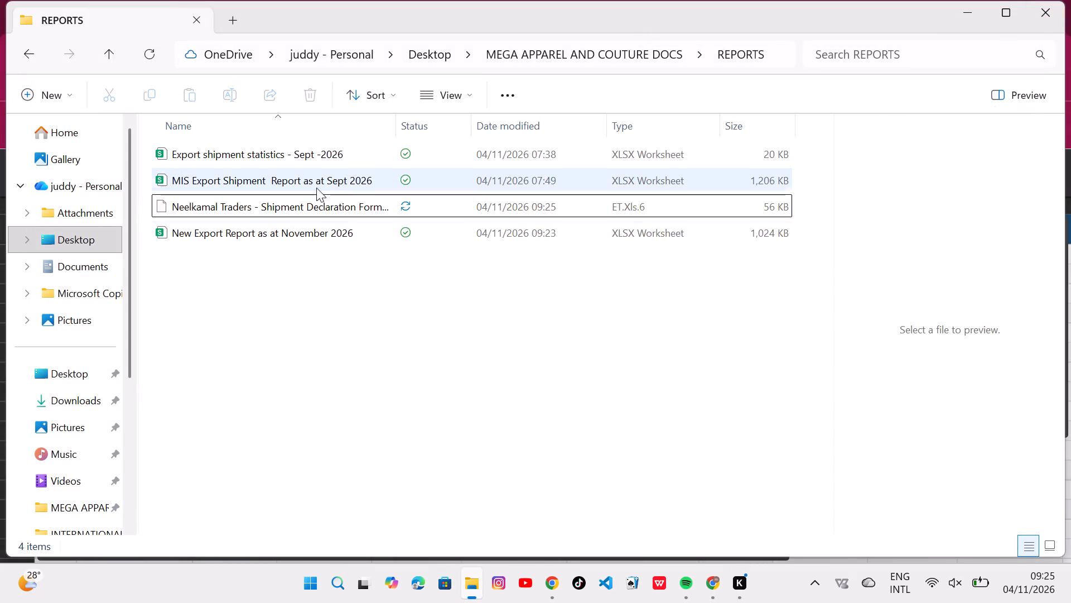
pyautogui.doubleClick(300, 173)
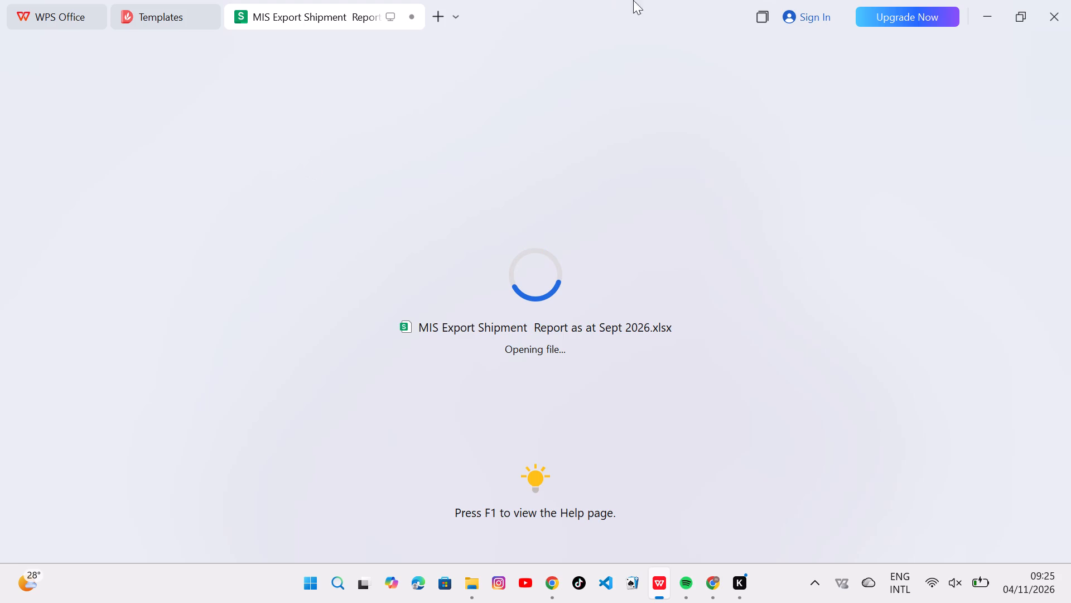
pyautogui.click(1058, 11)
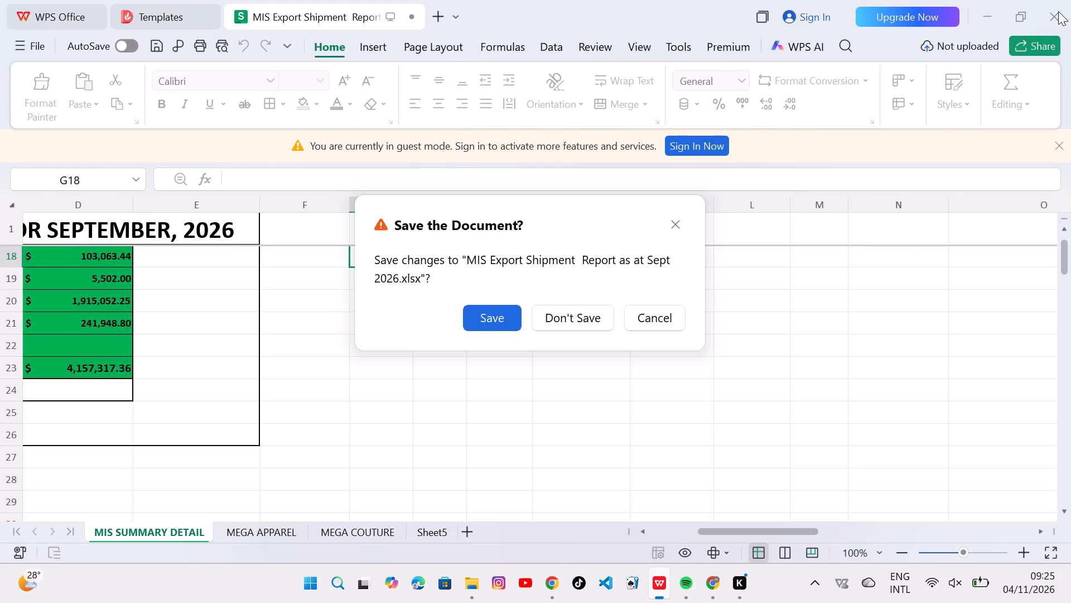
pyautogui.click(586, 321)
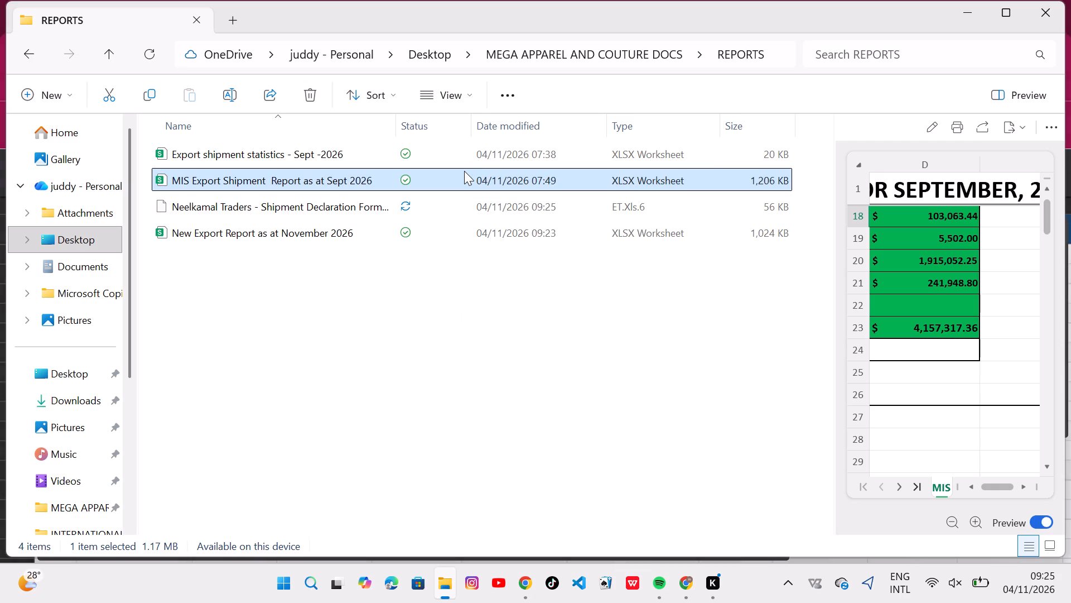
# Open the MIS Export Shipment Report as at Sept 2026 file from the REPORTS folder in Excel.
pyautogui.rightClick(427, 184)
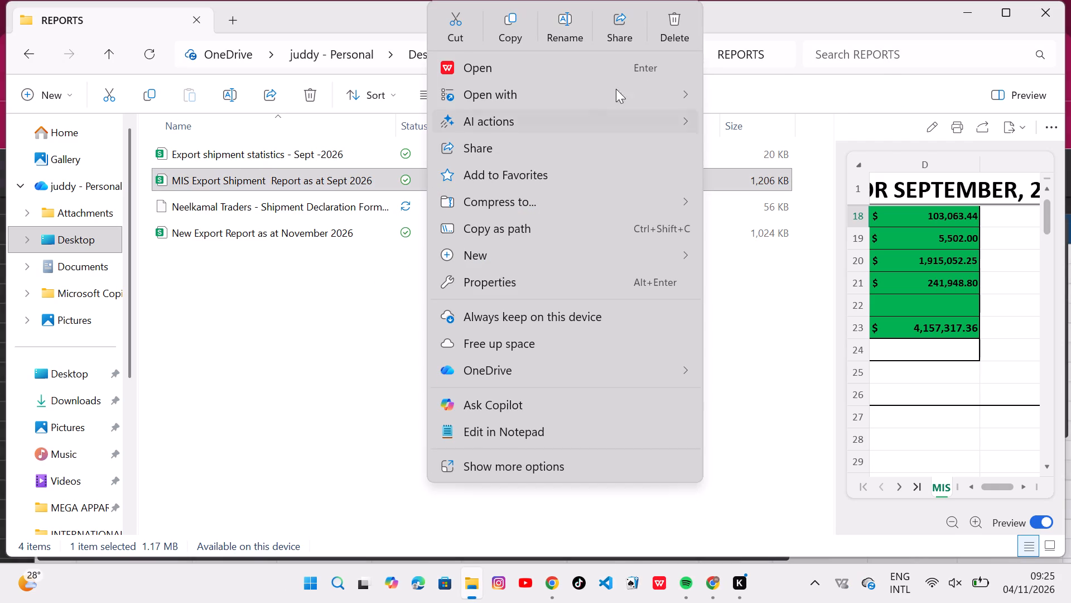
pyautogui.click(735, 93)
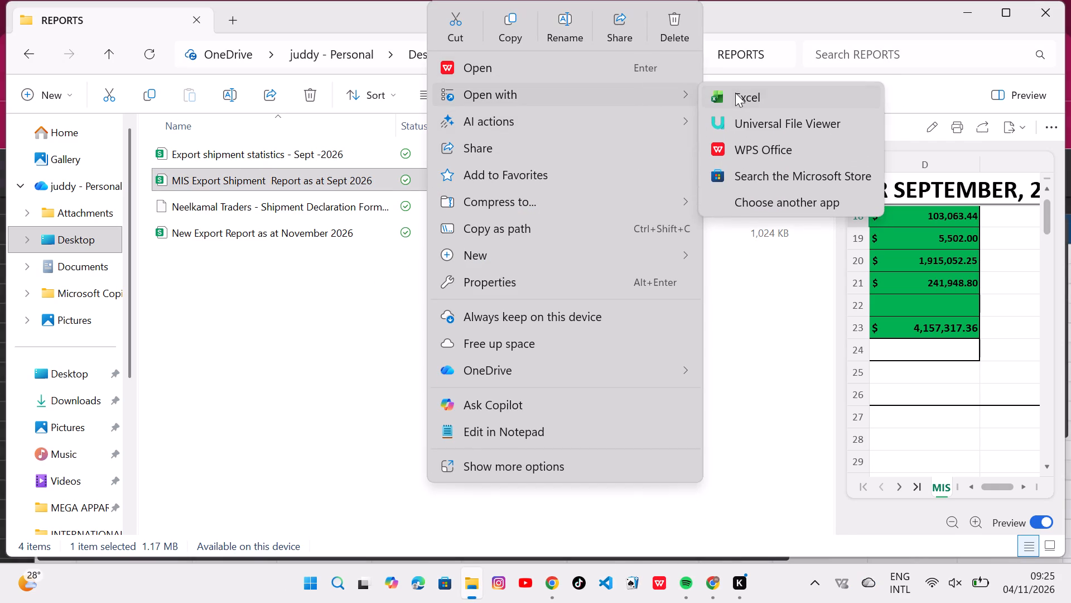
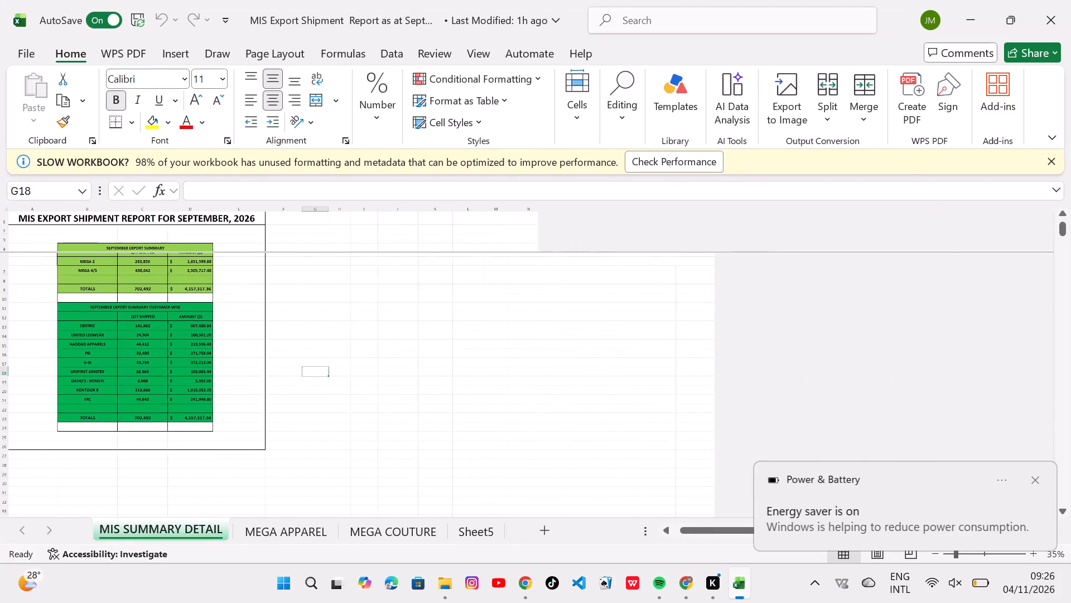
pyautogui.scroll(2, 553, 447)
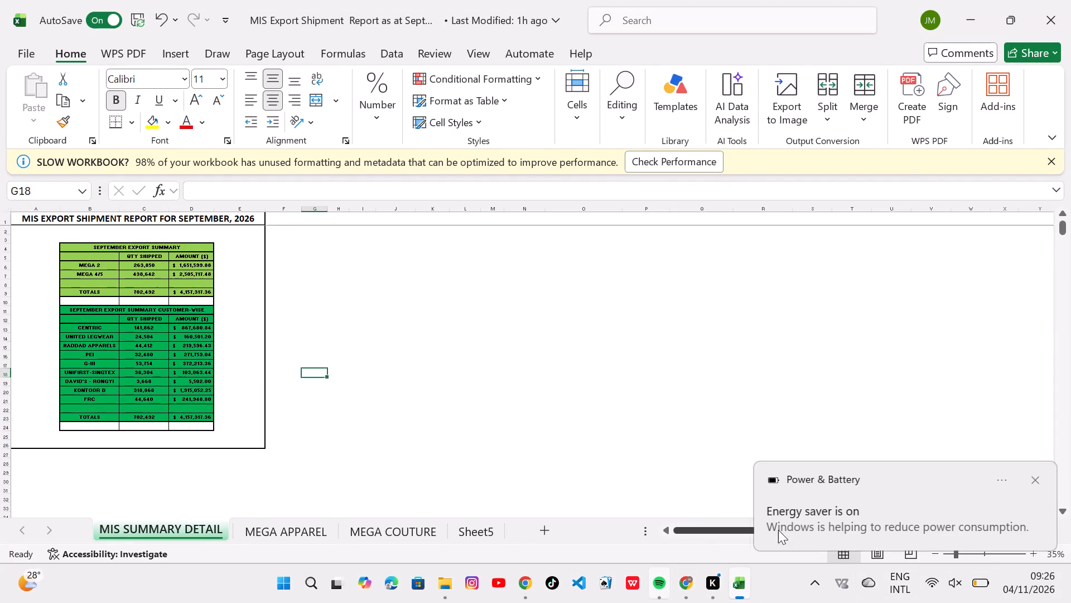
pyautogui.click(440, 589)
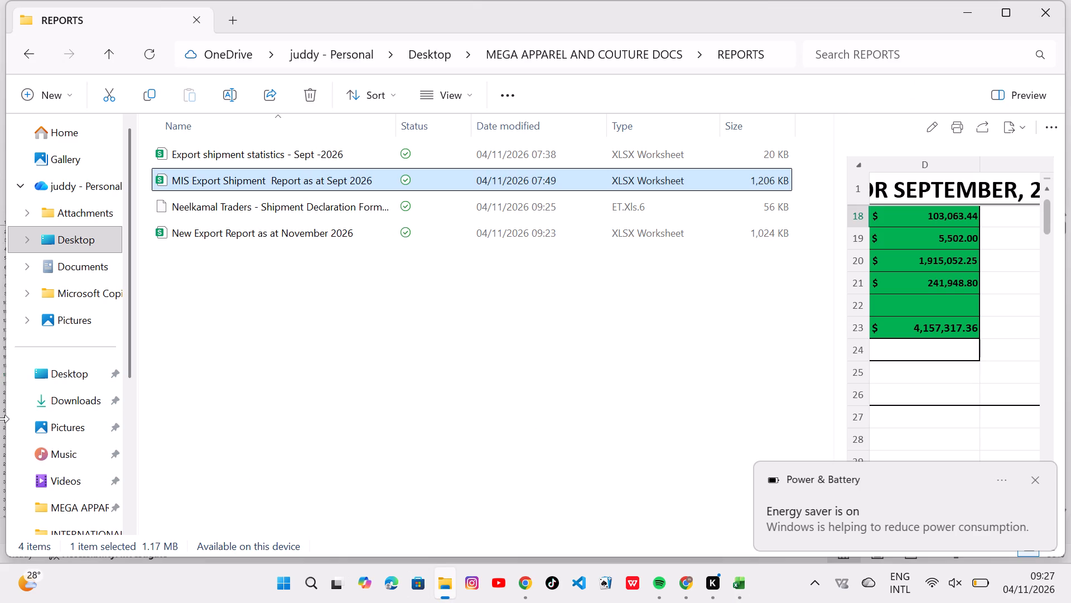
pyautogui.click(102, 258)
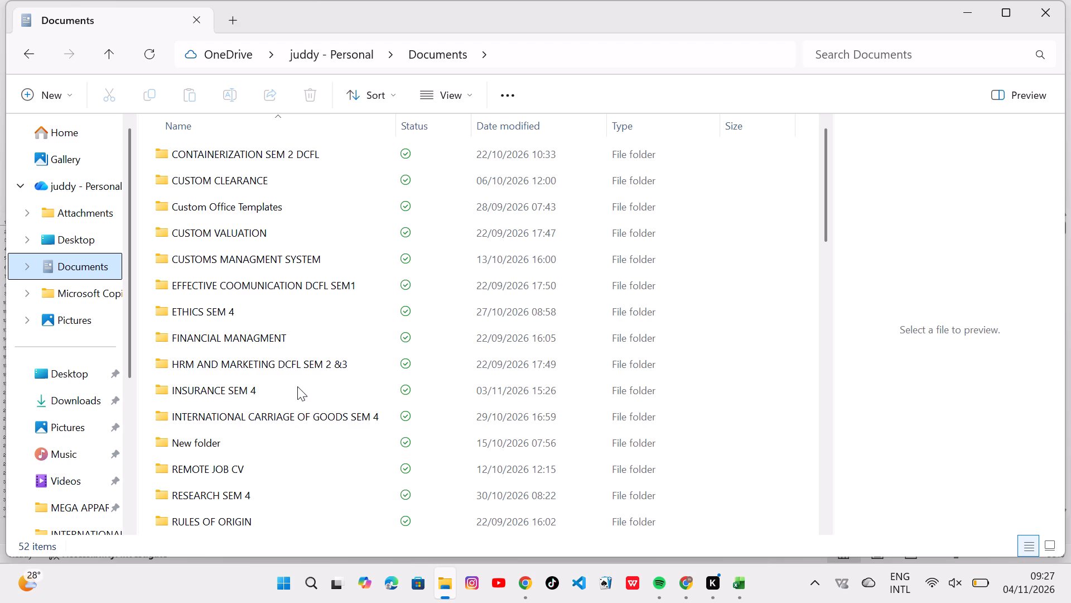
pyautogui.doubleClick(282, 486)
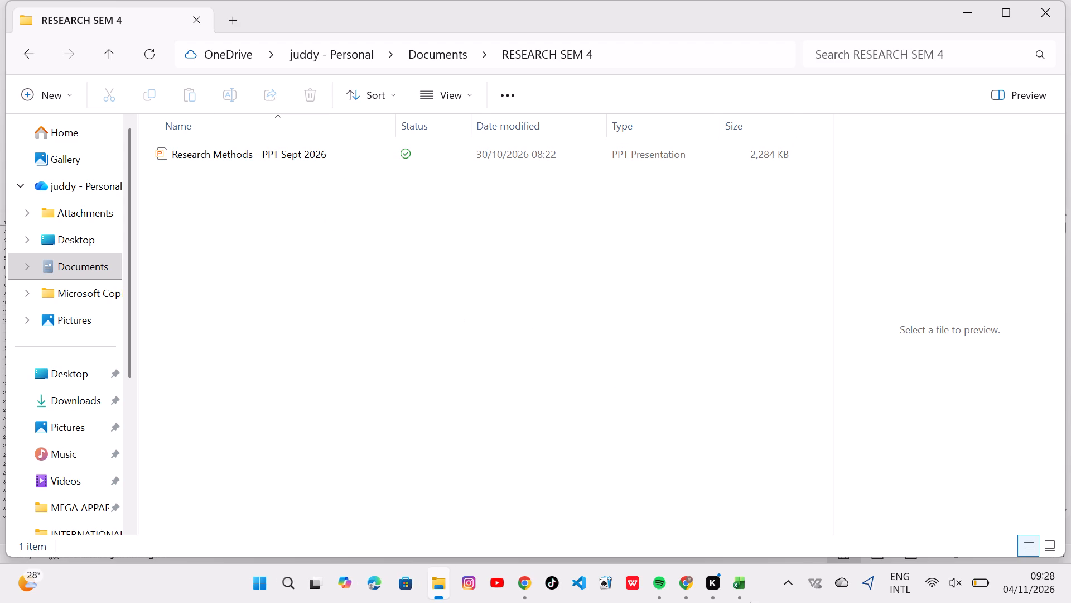
# Look over the MIS SUMMARY DETAIL and MEGA APPAREL sheets of the September MIS export shipment report in Excel.
pyautogui.click(702, 578)
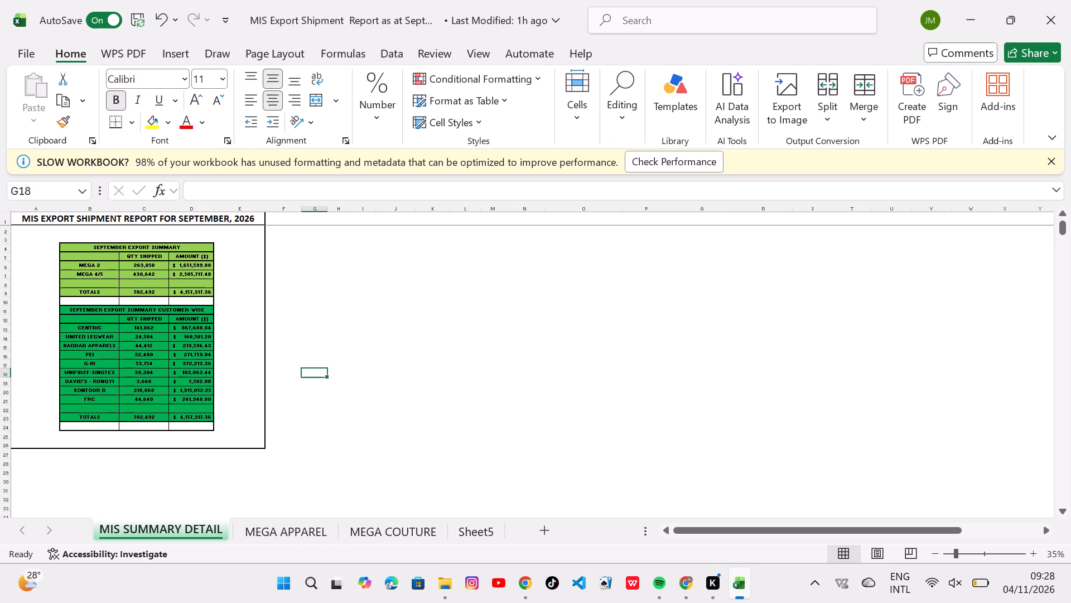
pyautogui.hscroll(5, 499, 376)
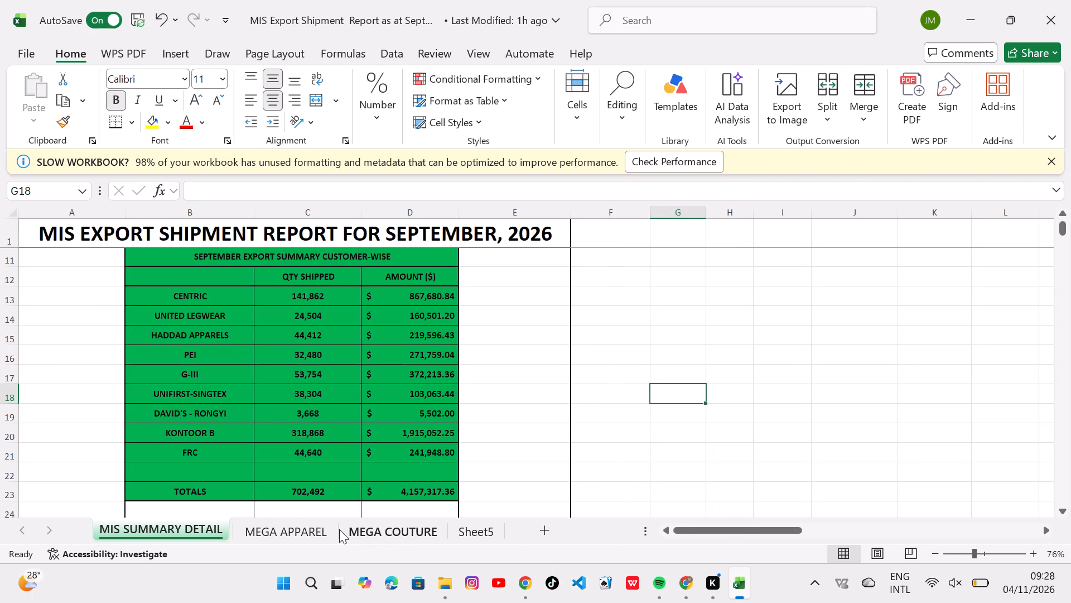
pyautogui.click(303, 531)
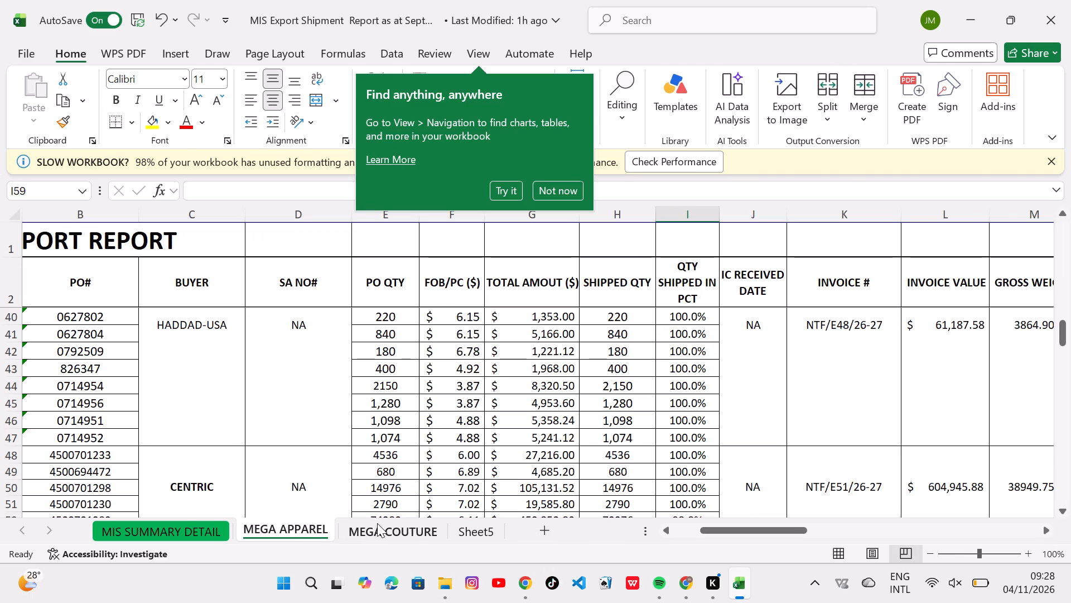
# Open the MEGA COUTURE sheet of the September report and look over its shipment rows.
pyautogui.click(394, 537)
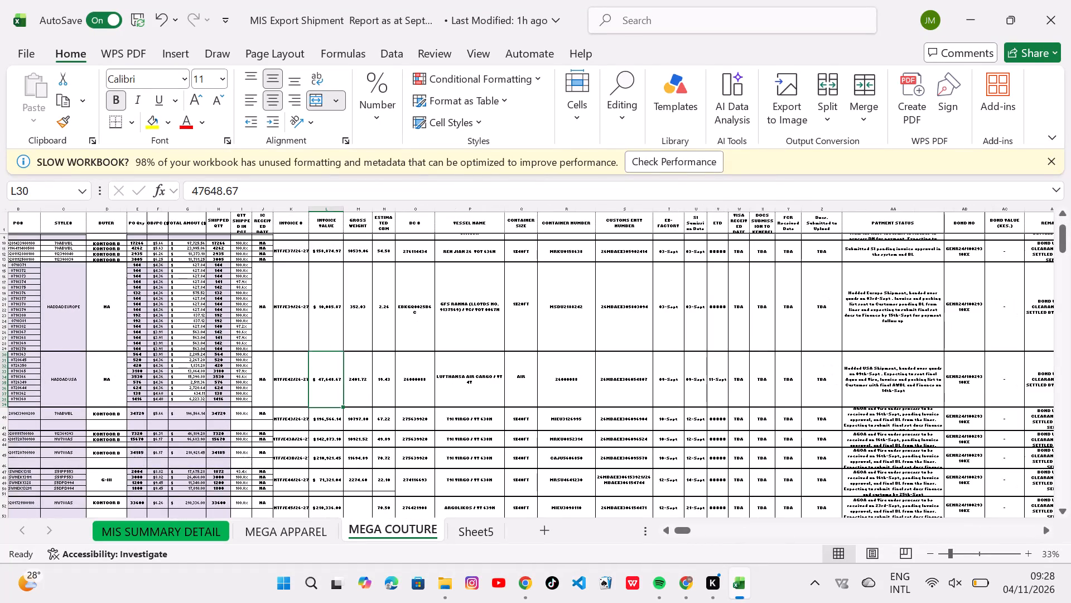
pyautogui.hscroll(2, 462, 373)
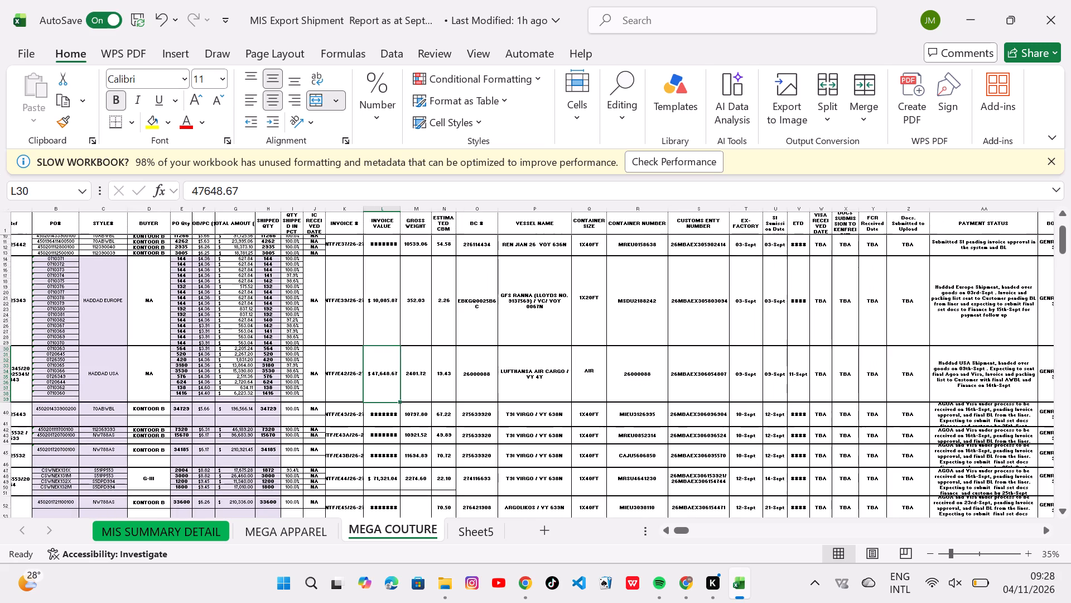
pyautogui.scroll(-1, 489, 403)
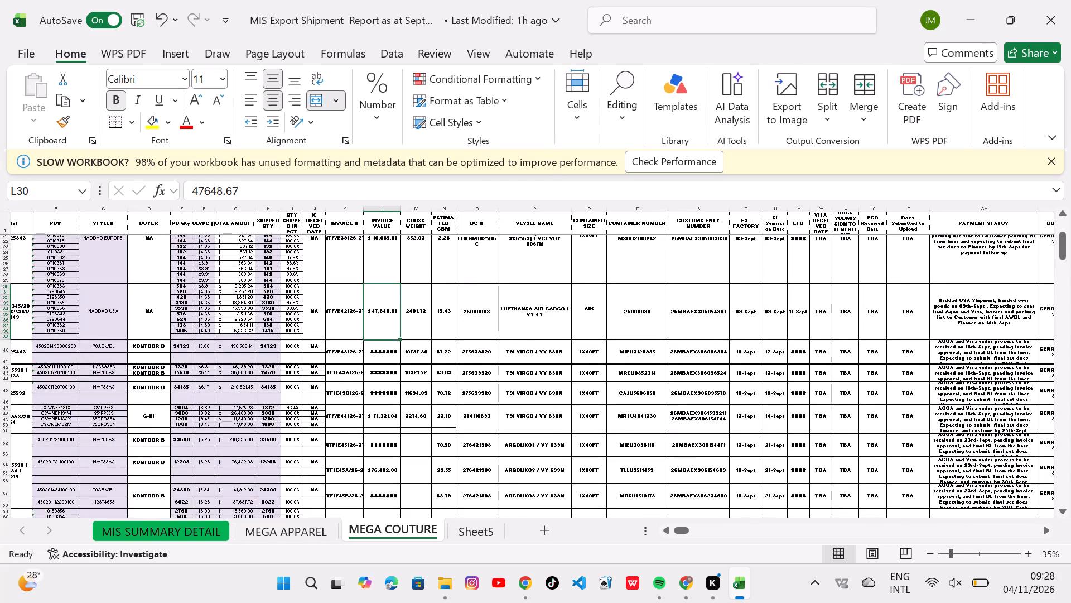
pyautogui.hscroll(4, 489, 403)
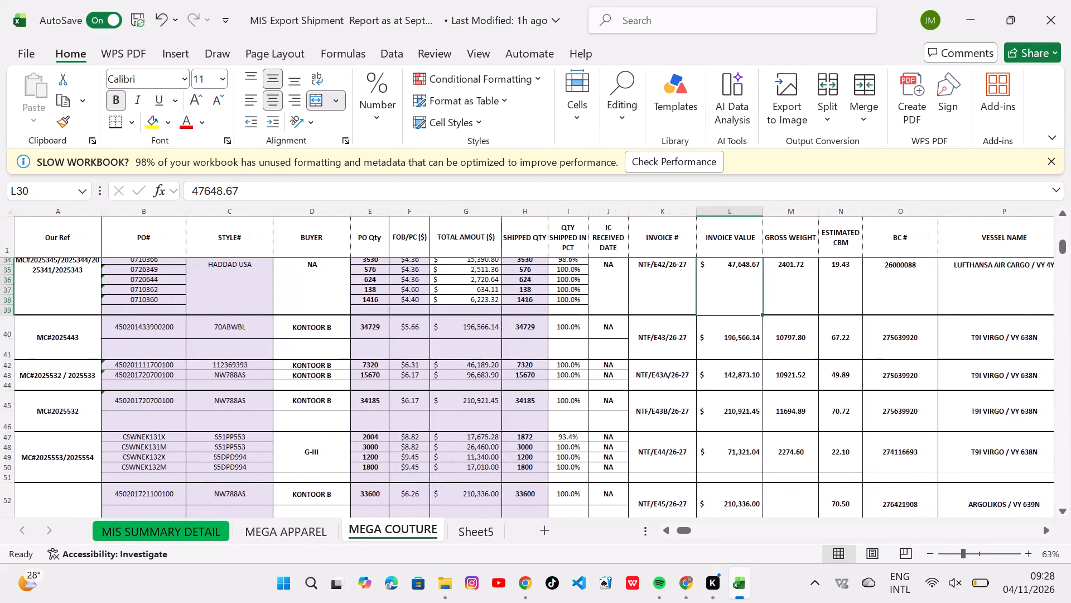
pyautogui.hscroll(-3, 489, 403)
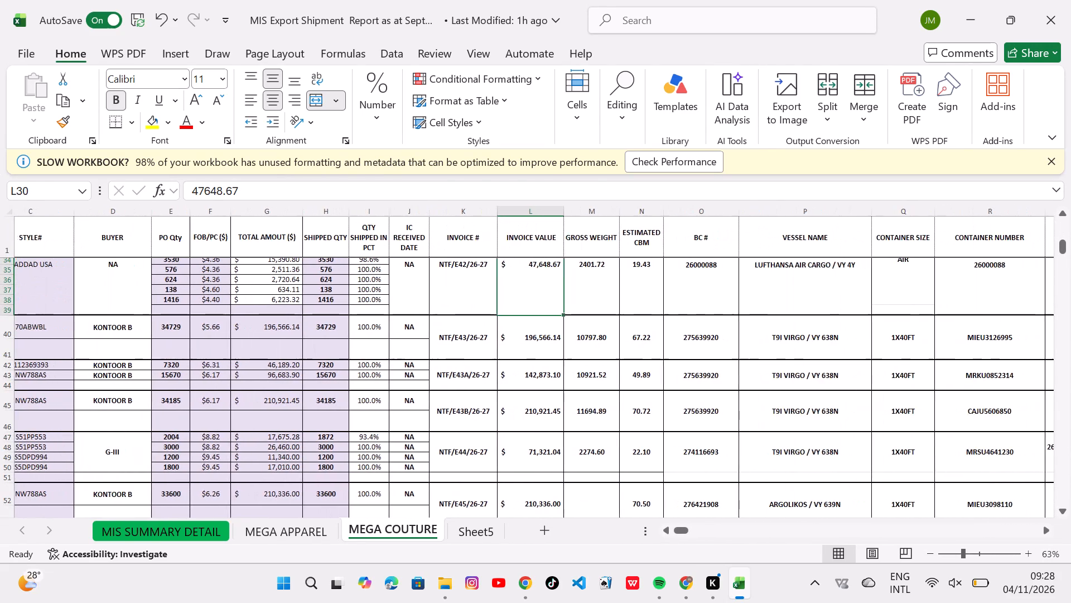
pyautogui.hscroll(-1, 489, 403)
pyautogui.hscroll(1, 489, 403)
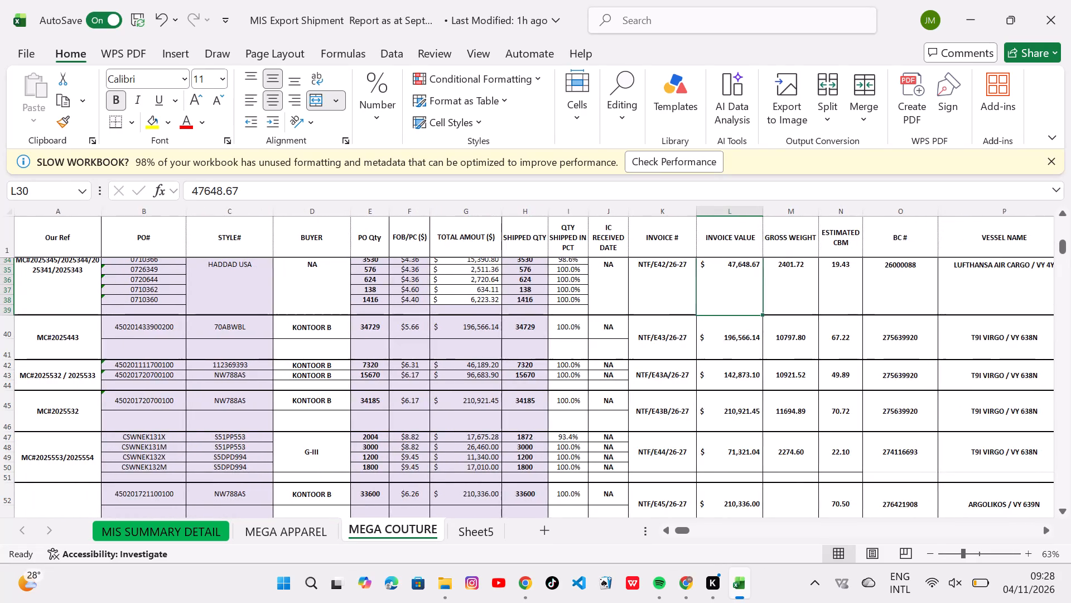
pyautogui.scroll(3, 245, 339)
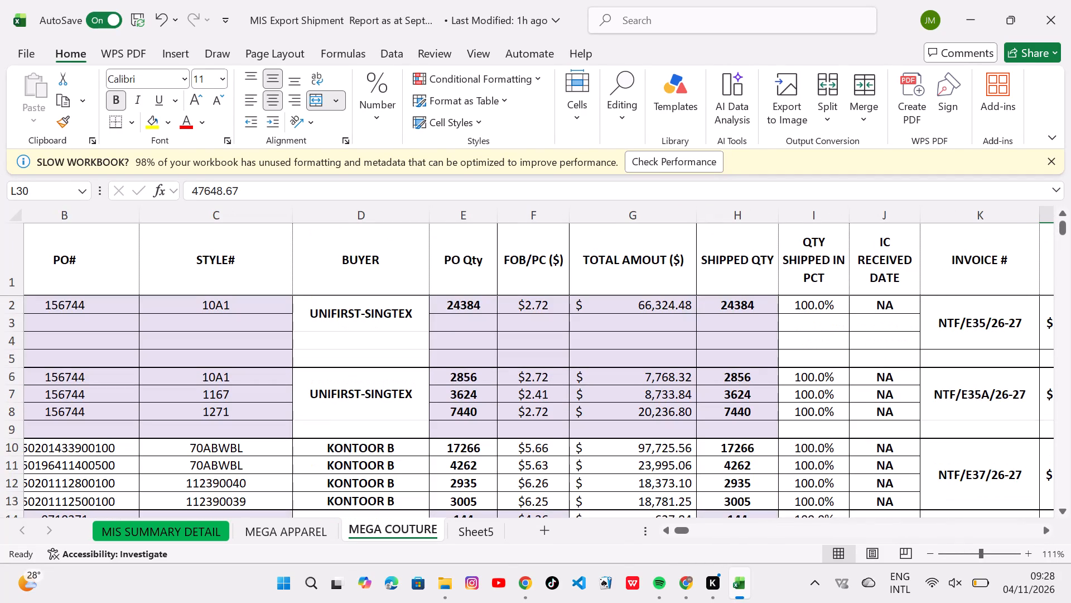
# Examine the MEGA COUTURE sheet's headers and top shipment rows from the PO# column across to REMARKS.
pyautogui.hscroll(-3, 416, 312)
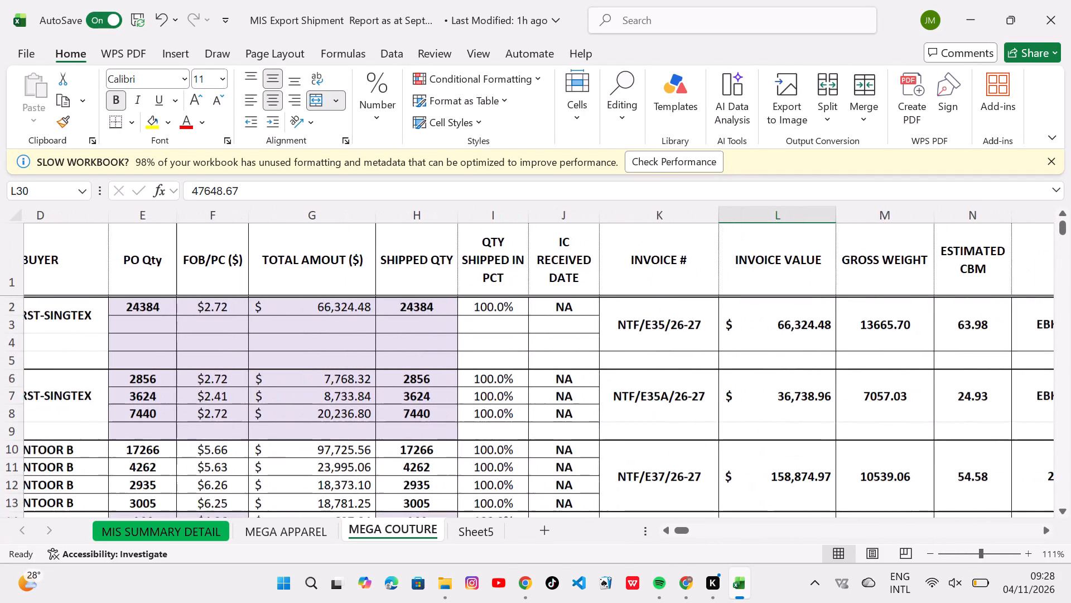
pyautogui.hscroll(-5, 416, 312)
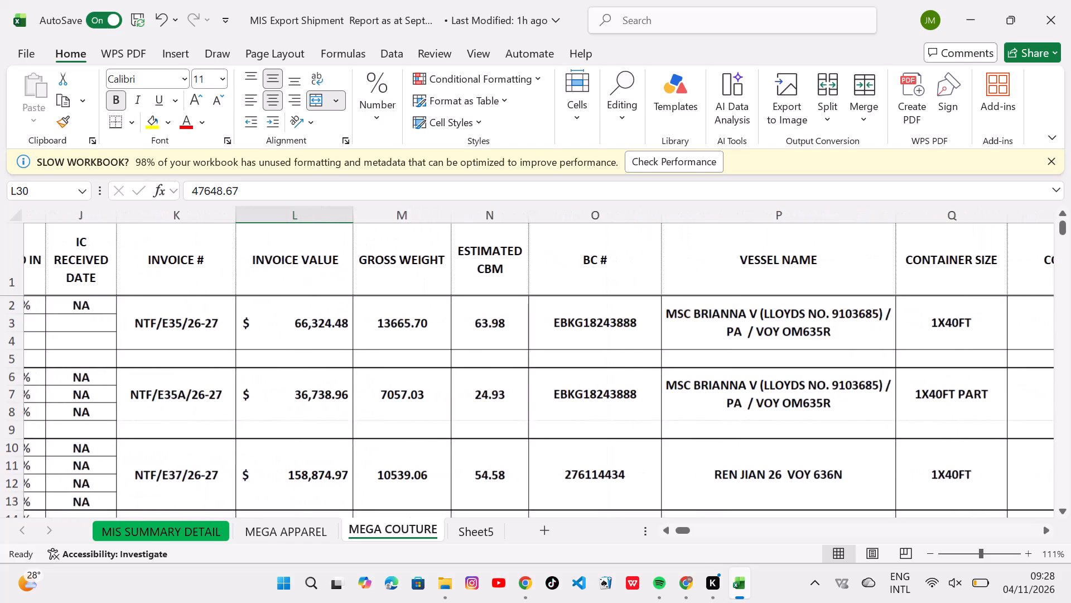
pyautogui.hscroll(-4, 416, 312)
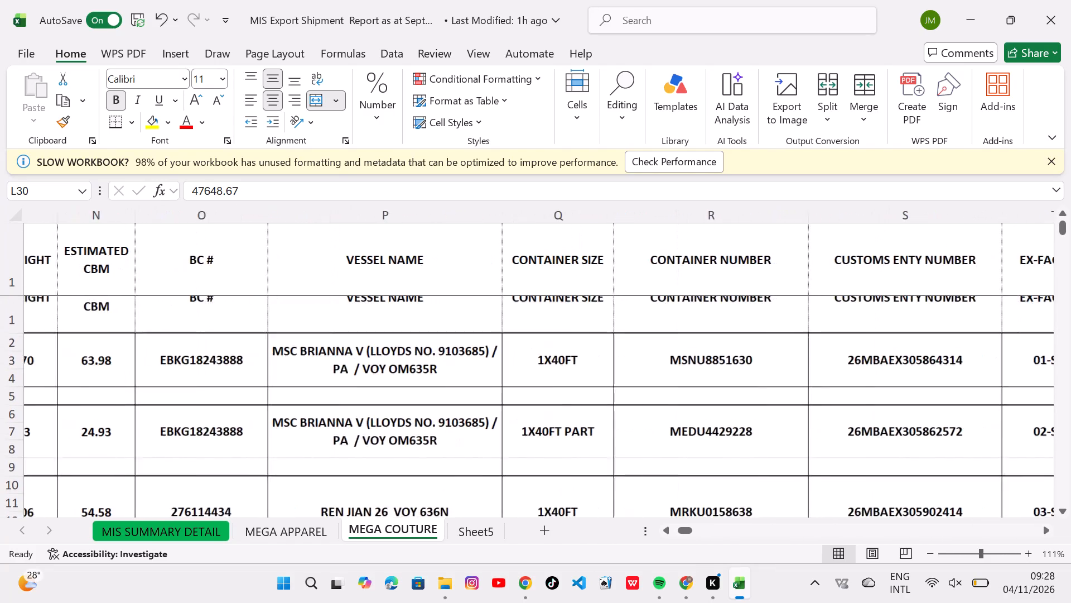
pyautogui.hscroll(-2, 416, 312)
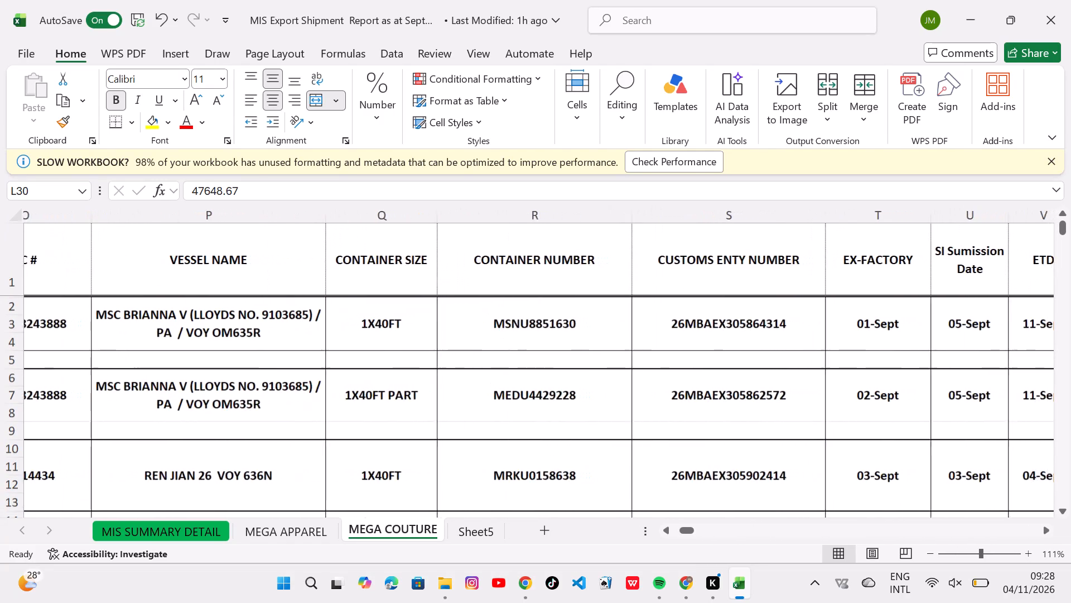
pyautogui.hscroll(-3, 416, 312)
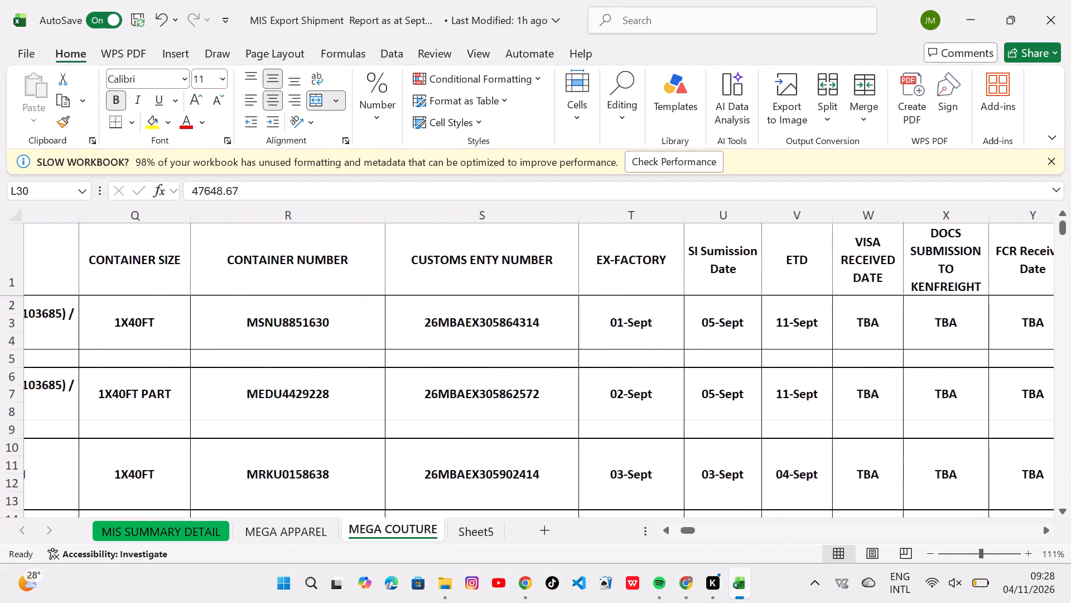
pyautogui.hscroll(-4, 416, 312)
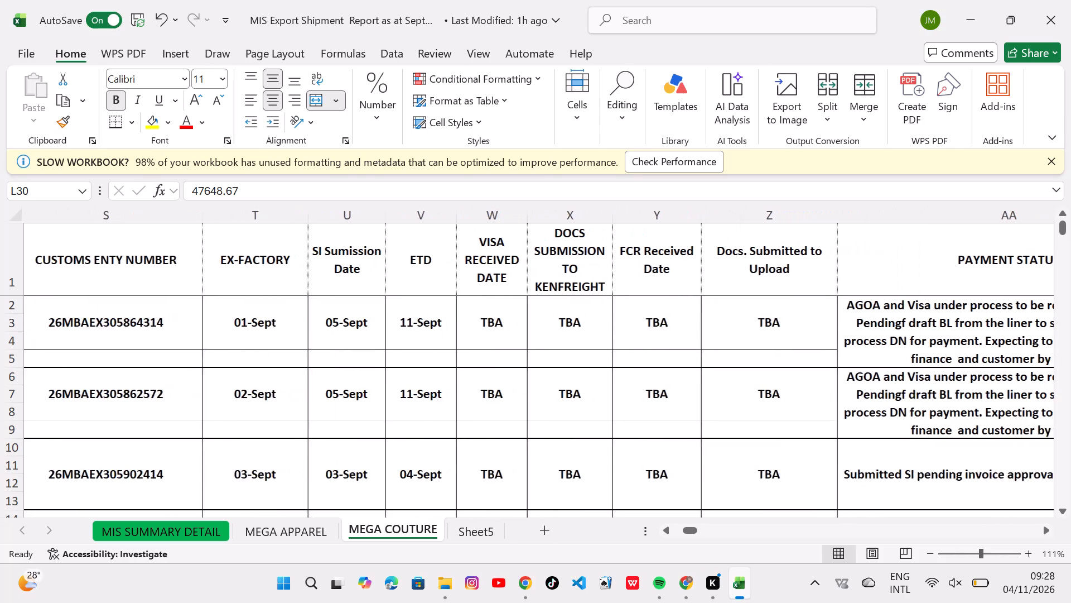
pyautogui.hscroll(-3, 416, 312)
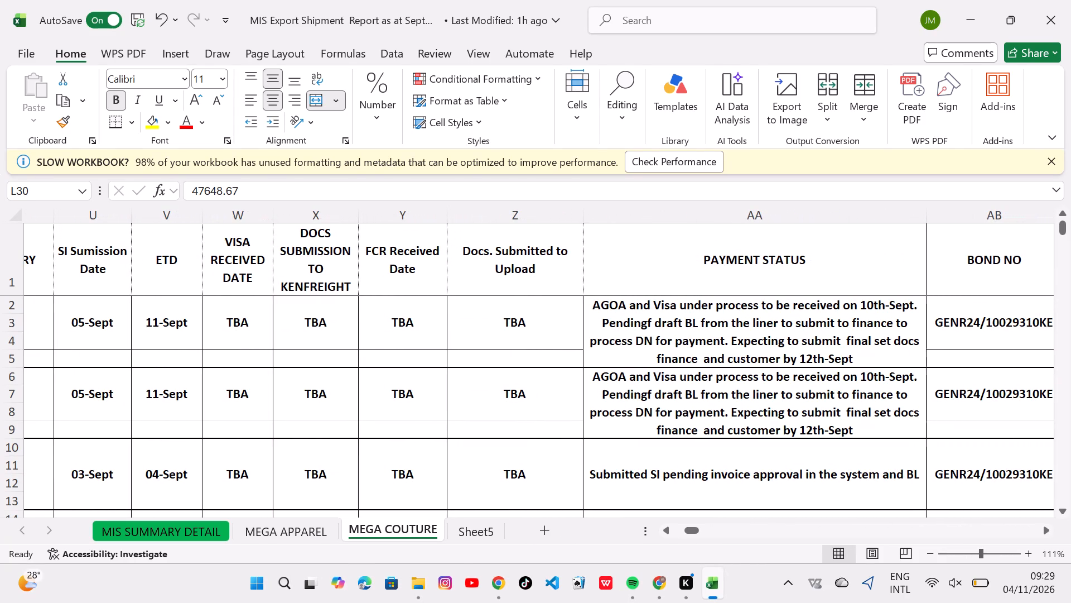
pyautogui.hscroll(-1, 325, 288)
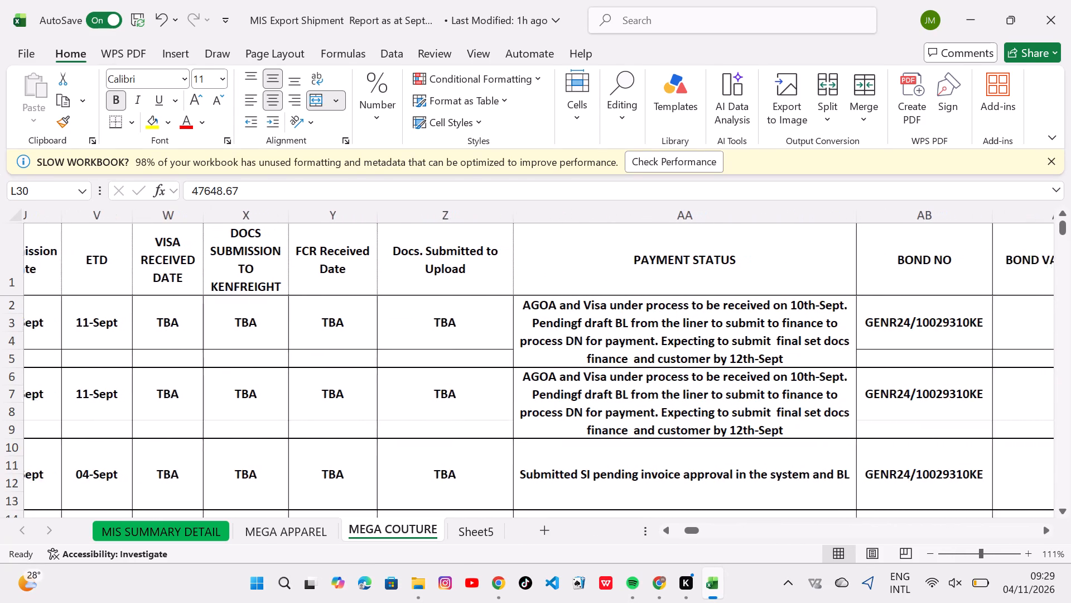
pyautogui.hscroll(-1, 325, 288)
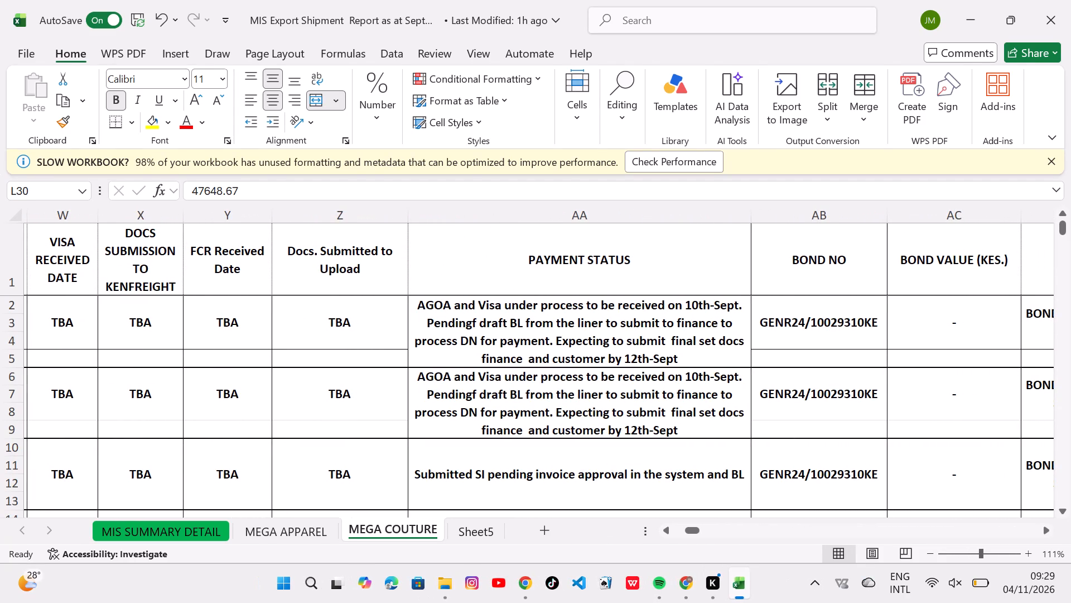
pyautogui.hscroll(-2, 325, 288)
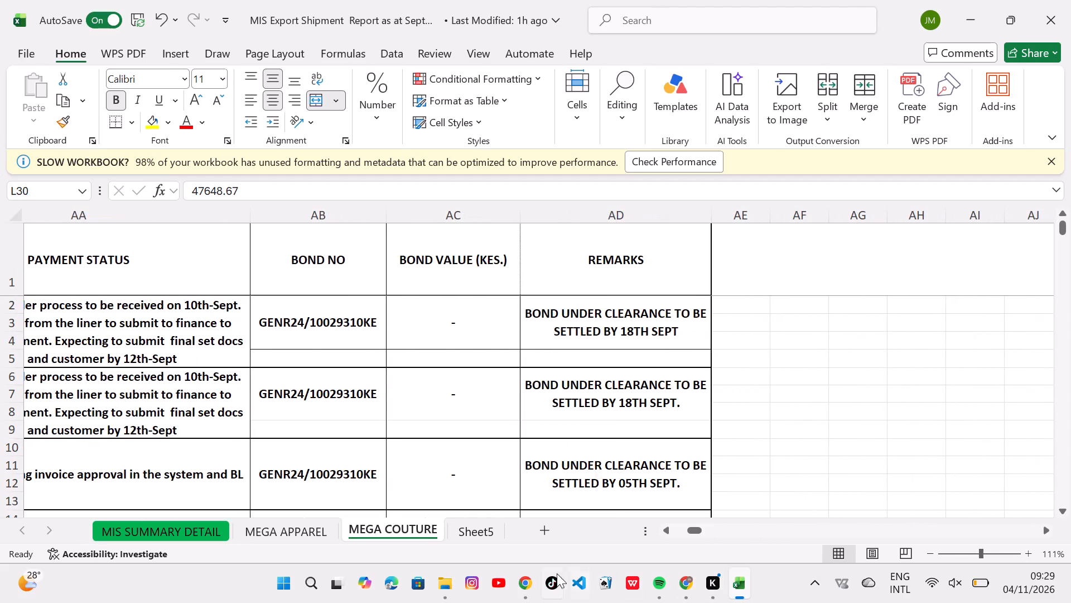
# Switch to Chrome to look at Gemini's Shipment_Insurance_Declaration.xlsx preview.
pyautogui.click(524, 578)
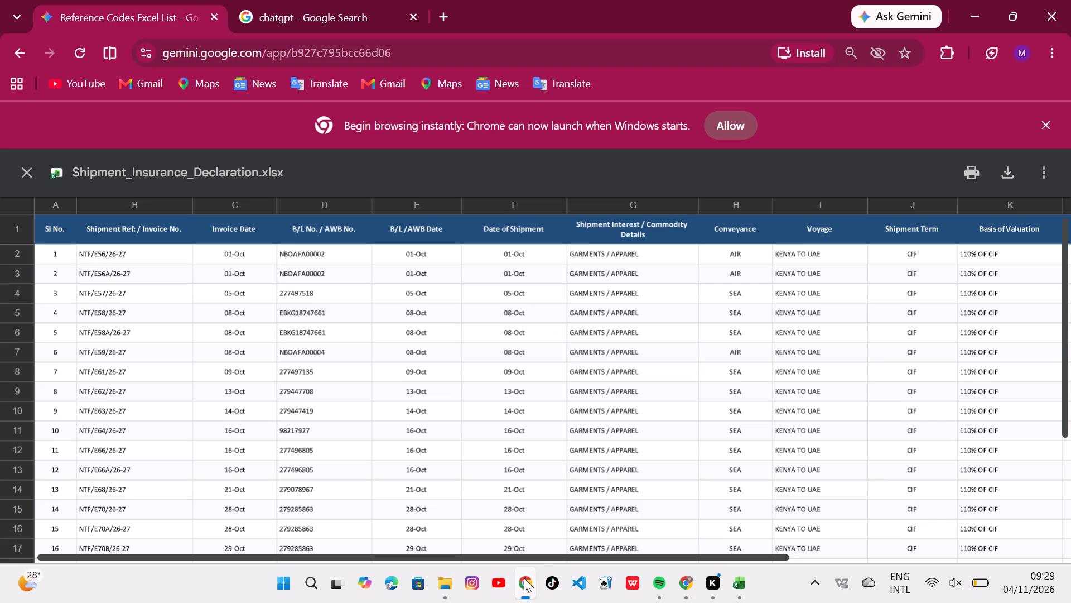
# Open the Neelkamal Traders shipment declaration file from the REPORTS folder in Excel, choosing that app just once.
pyautogui.click(445, 583)
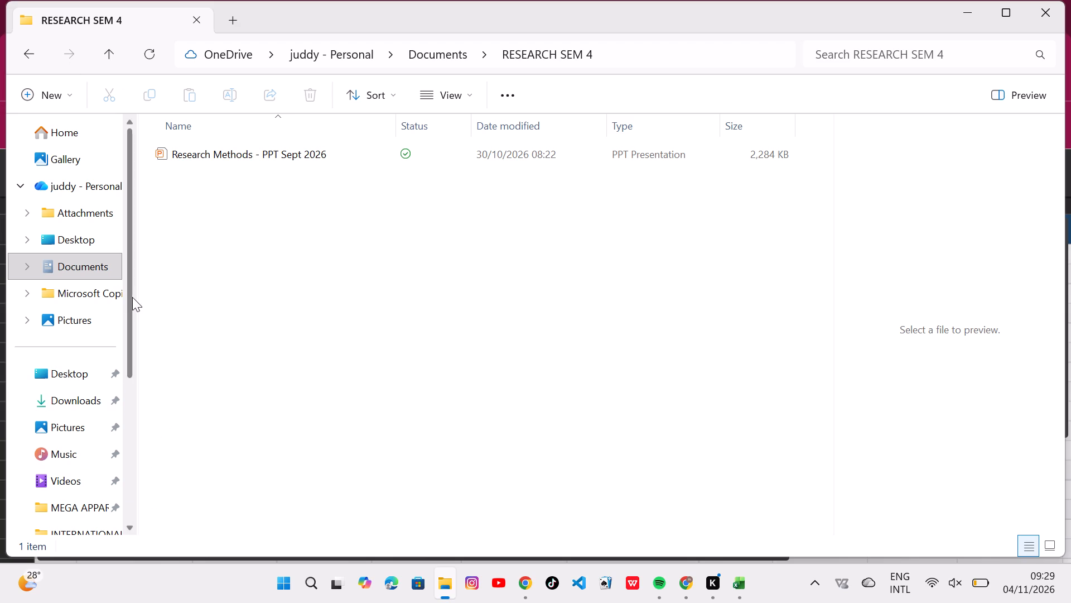
pyautogui.moveTo(127, 295); pyautogui.dragTo(127, 361)
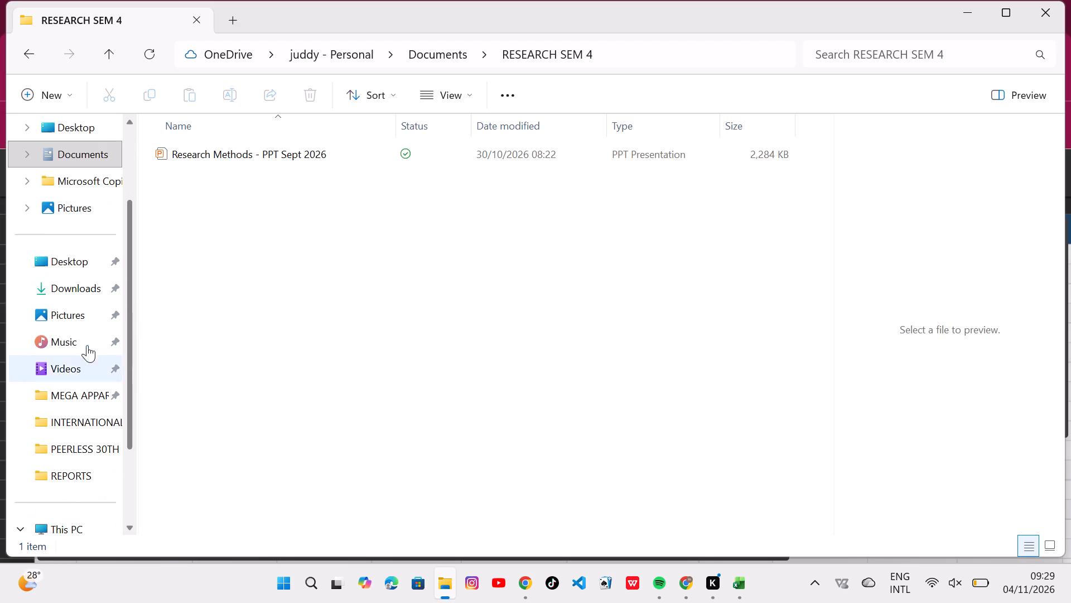
pyautogui.doubleClick(84, 397)
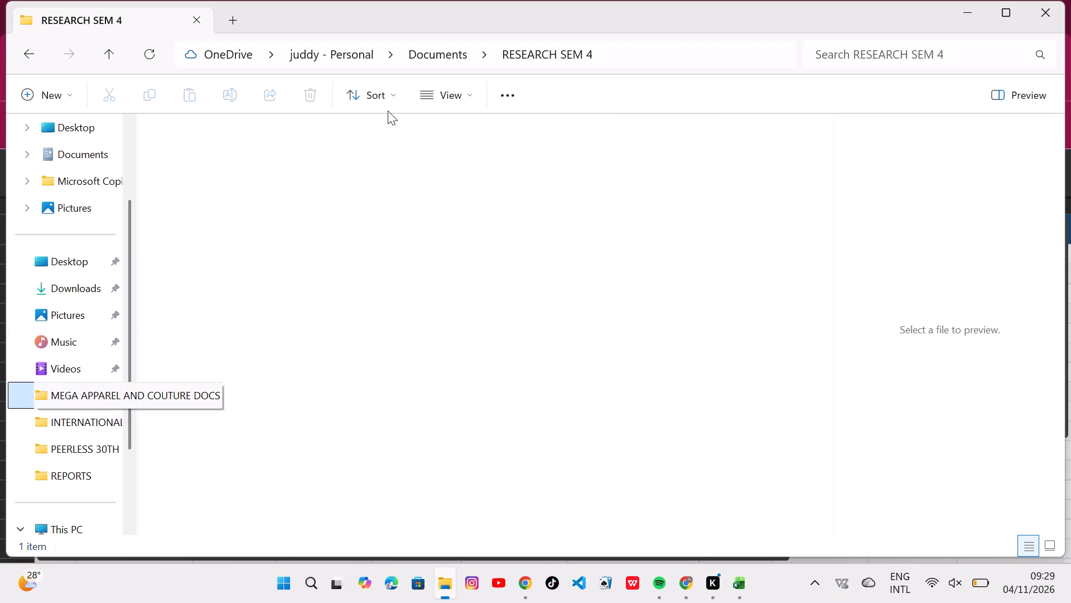
pyautogui.doubleClick(267, 183)
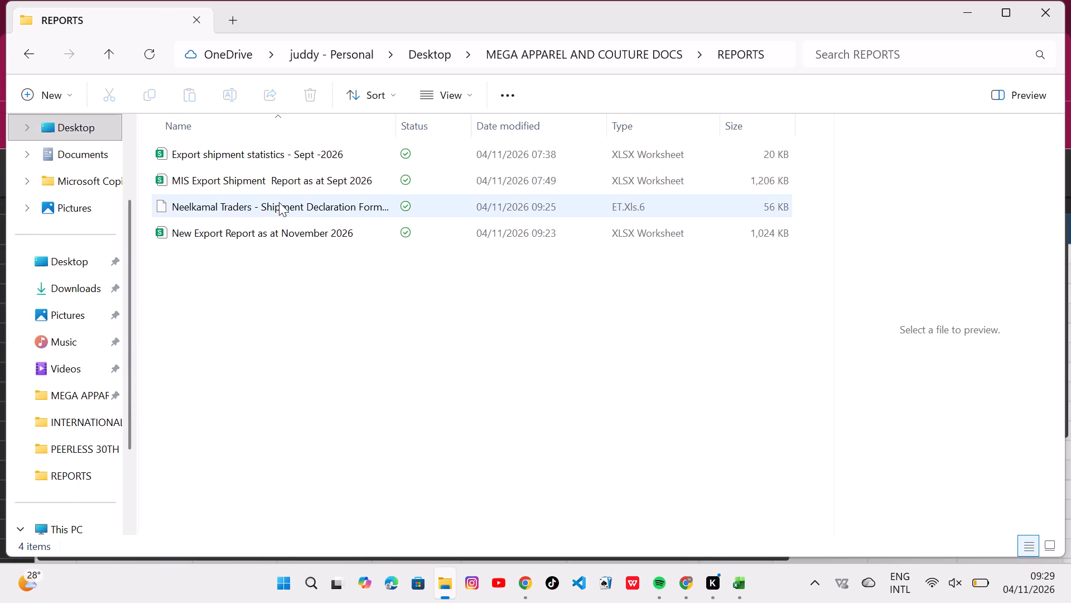
pyautogui.doubleClick(278, 204)
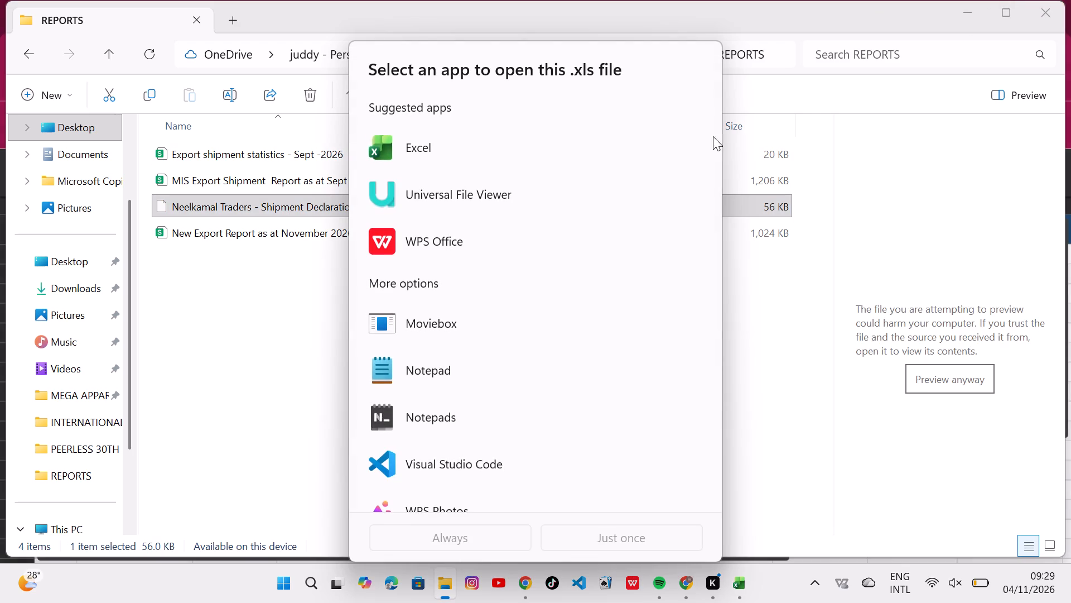
pyautogui.click(559, 155)
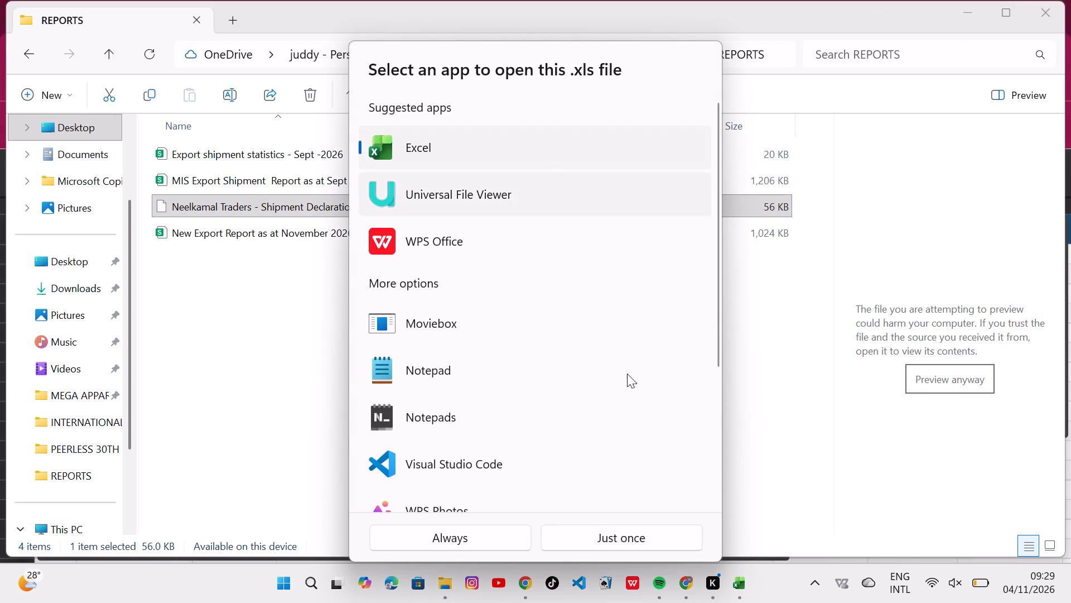
pyautogui.click(639, 538)
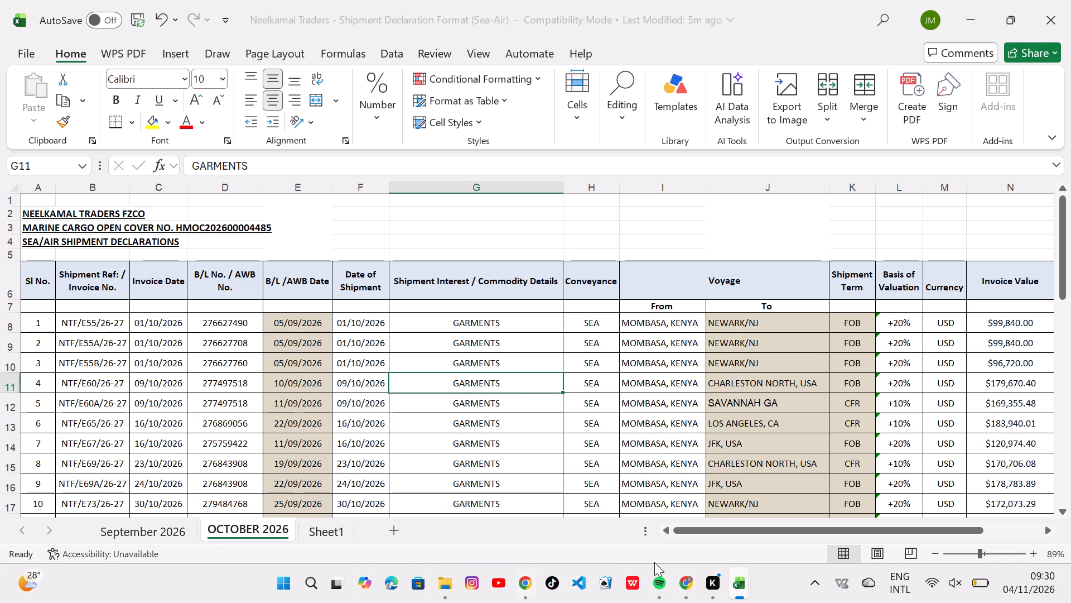
# Open the New Export Report as at November 2026 file from the REPORTS folder in Excel.
pyautogui.click(438, 585)
pyautogui.click(377, 232)
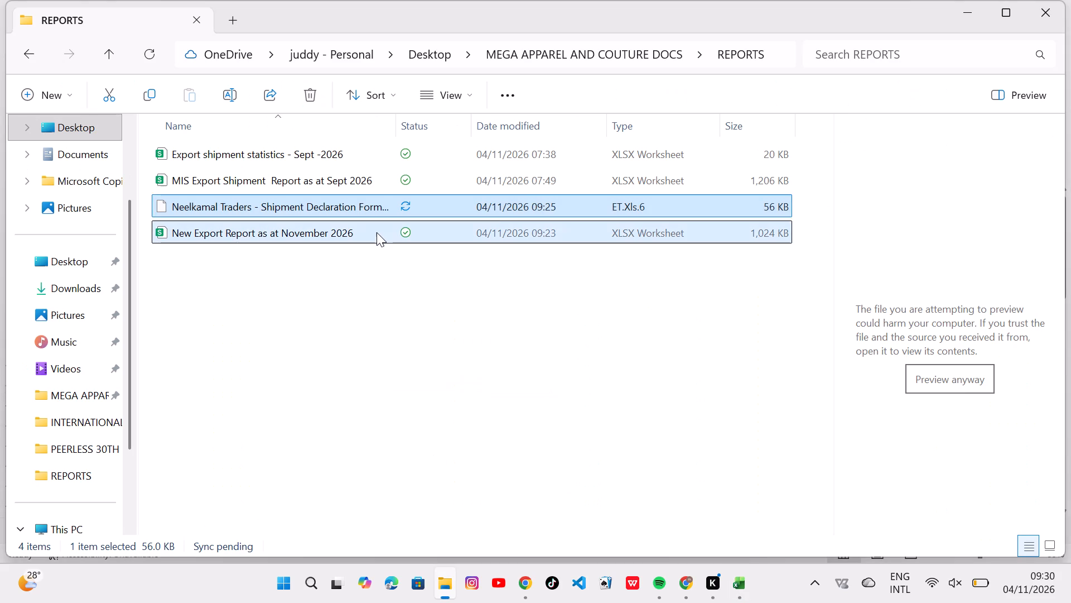
pyautogui.rightClick(377, 232)
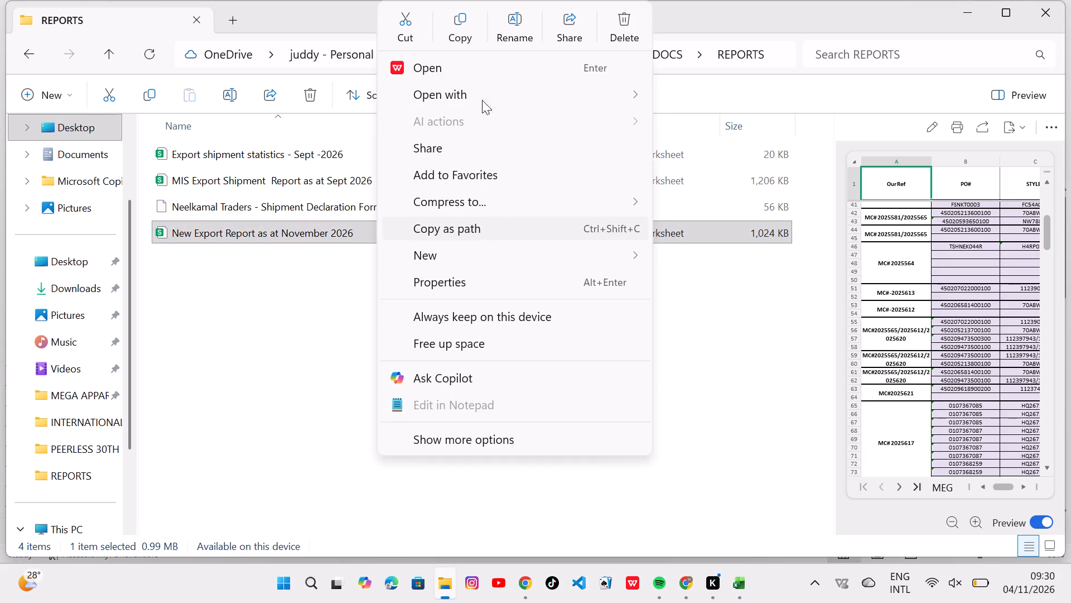
pyautogui.click(698, 101)
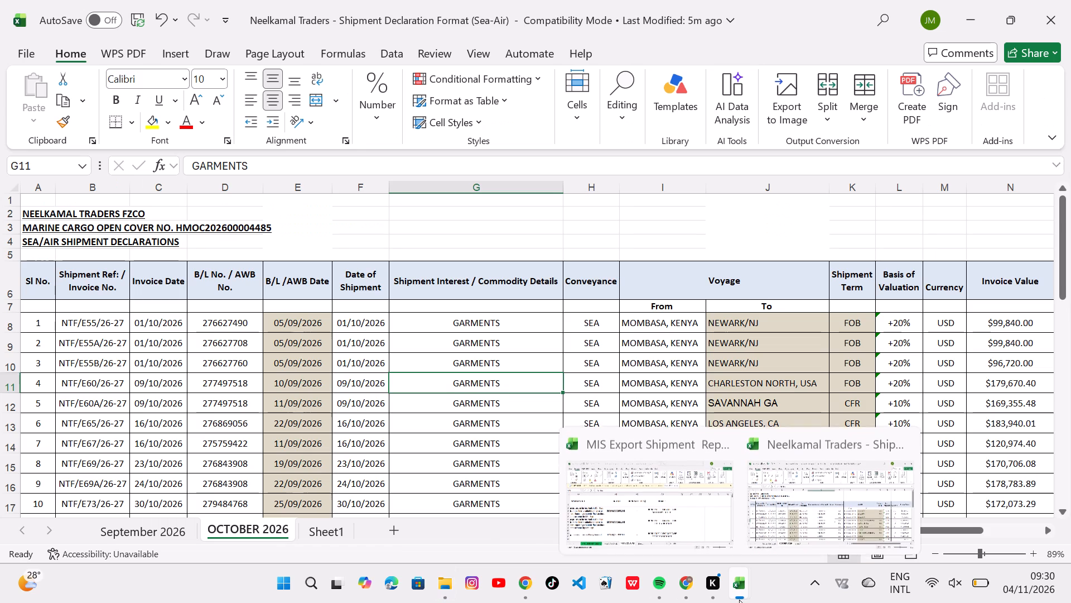
pyautogui.click(816, 516)
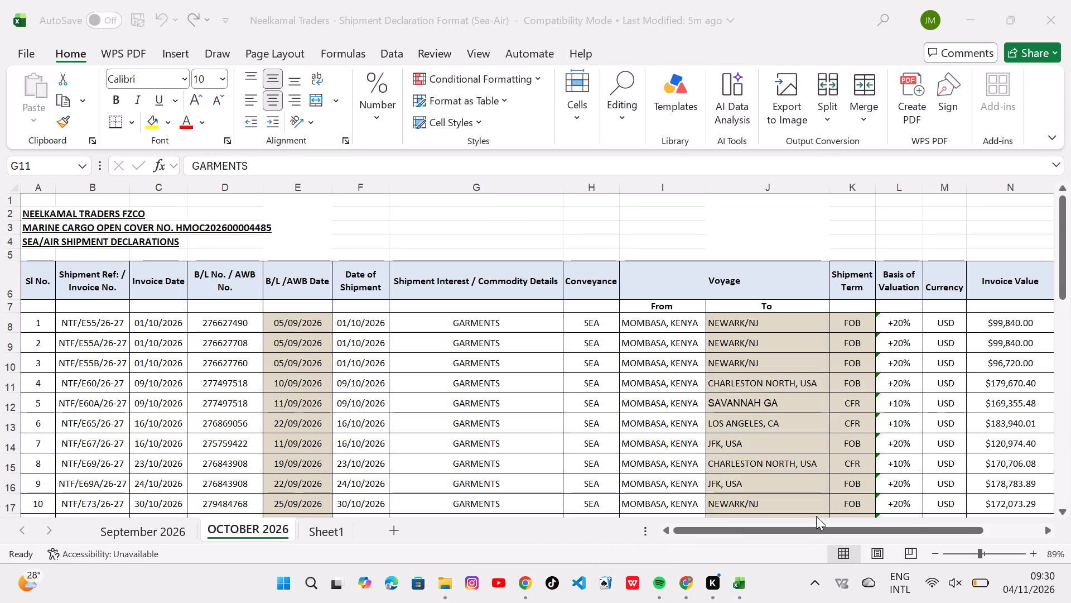
# Look across the shipment columns of the MEGA COUTURE sheet in the New Export Report as at November 2026.
pyautogui.hscroll(-5, 711, 352)
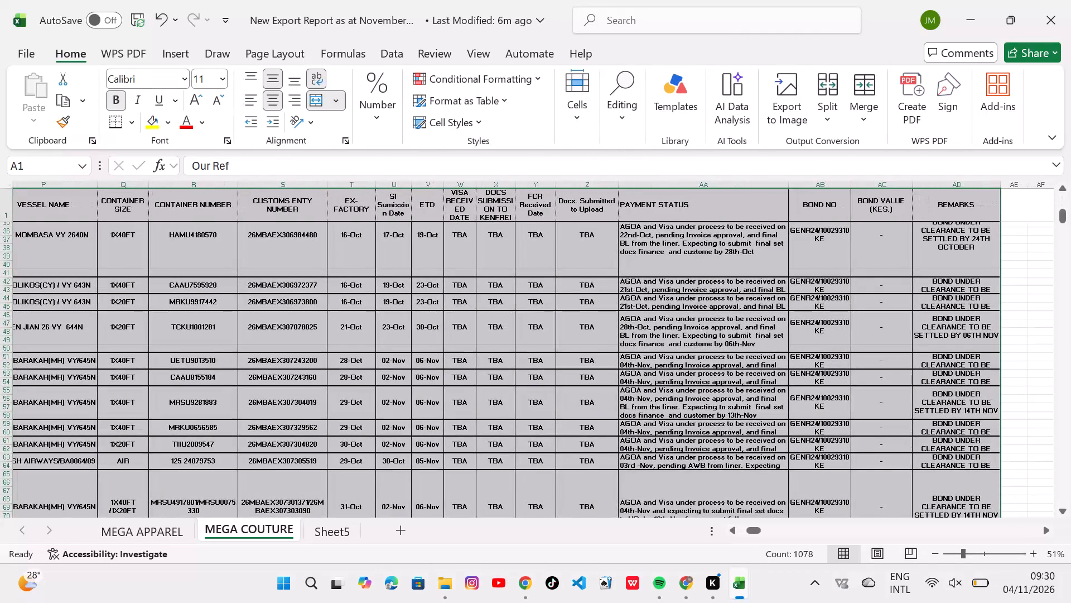
pyautogui.hscroll(5, 711, 352)
pyautogui.hscroll(-7, 711, 352)
pyautogui.hscroll(1, 711, 352)
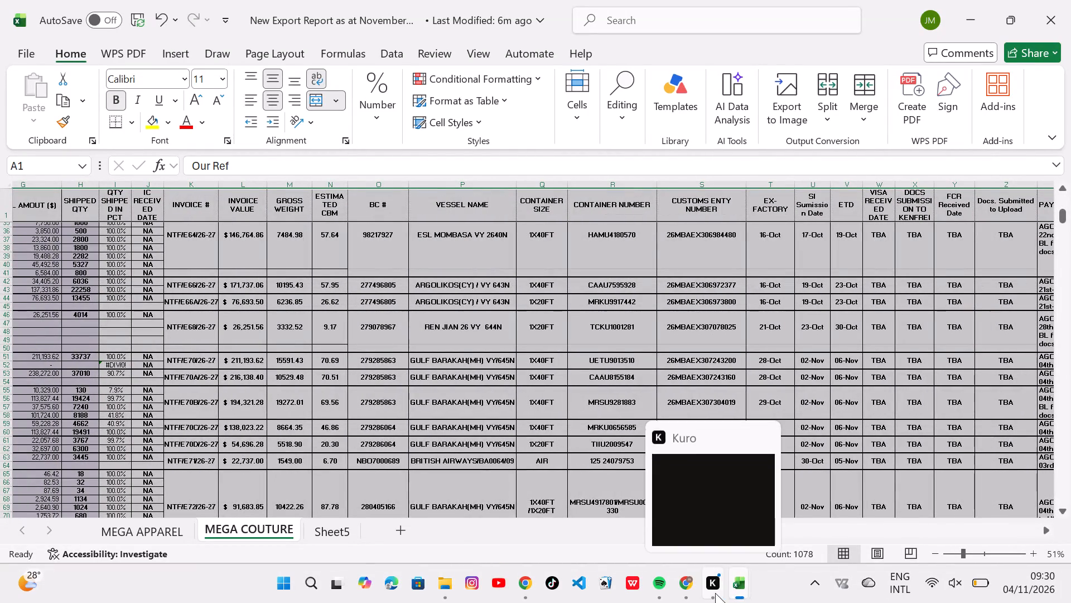
# Return to the OCTOBER 2026 sheet of the Neelkamal Traders shipment declaration workbook.
pyautogui.click(713, 534)
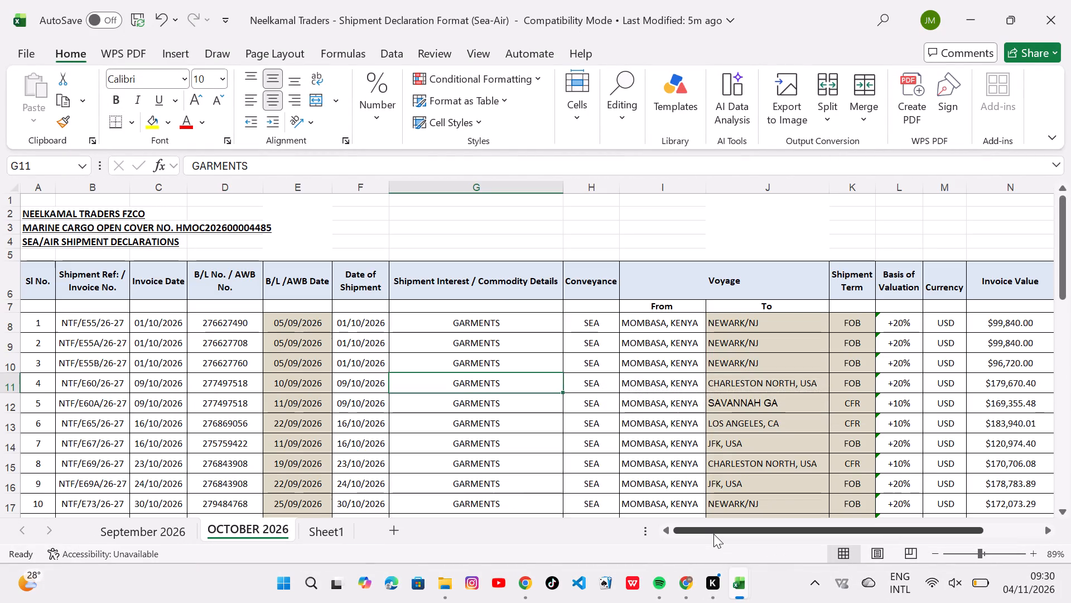
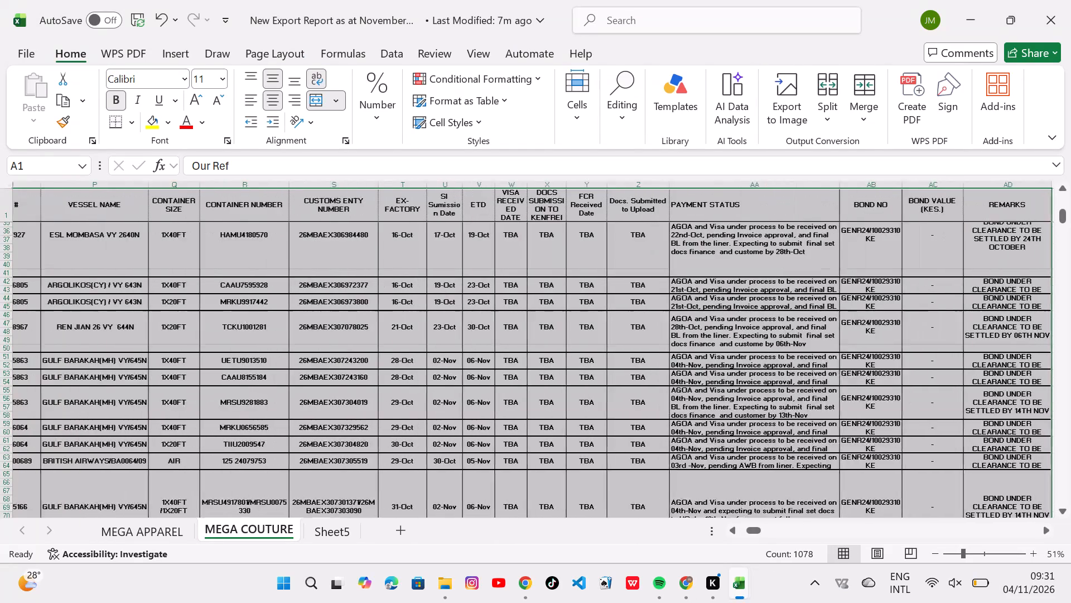
# Check the ETD entry of the ESL MOMBASA VY 2640N shipment on the MEGA COUTURE sheet of the New Export Report.
pyautogui.hscroll(2, 720, 319)
pyautogui.click(649, 242)
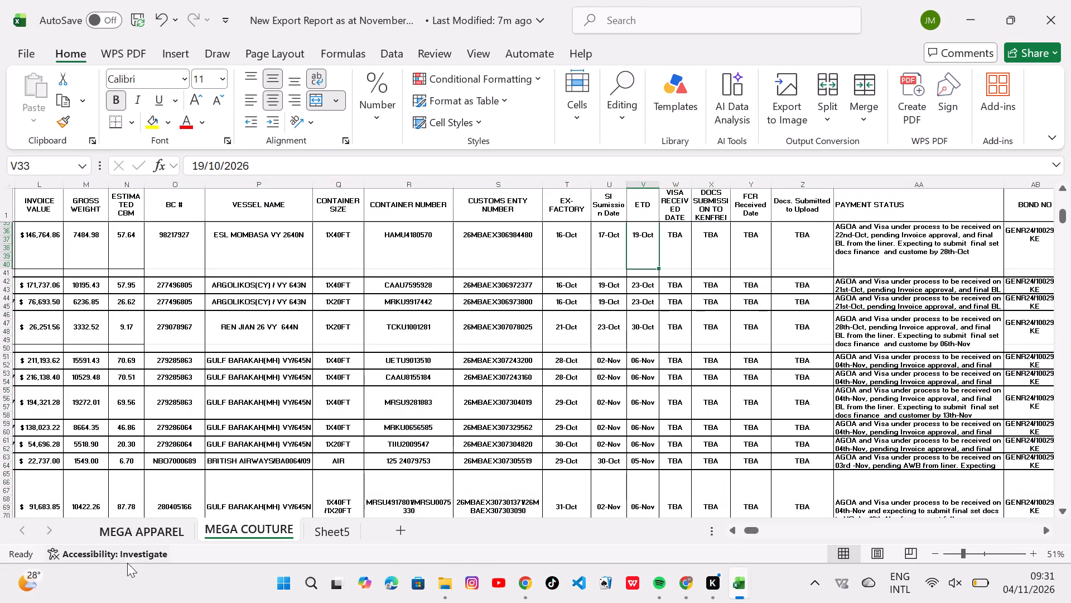
# Copy the MEGA APPAREL sheet's ETD dates, from the first 9-Oct shipment down through the last 5-Nov shipment.
pyautogui.click(153, 528)
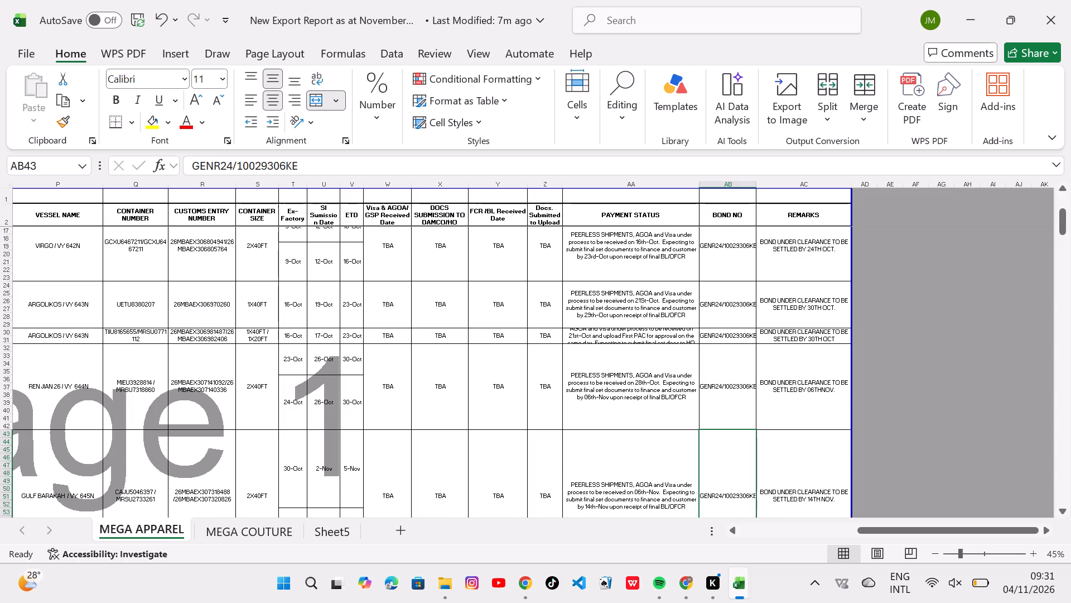
pyautogui.hscroll(3, 609, 316)
pyautogui.hscroll(-3, 609, 316)
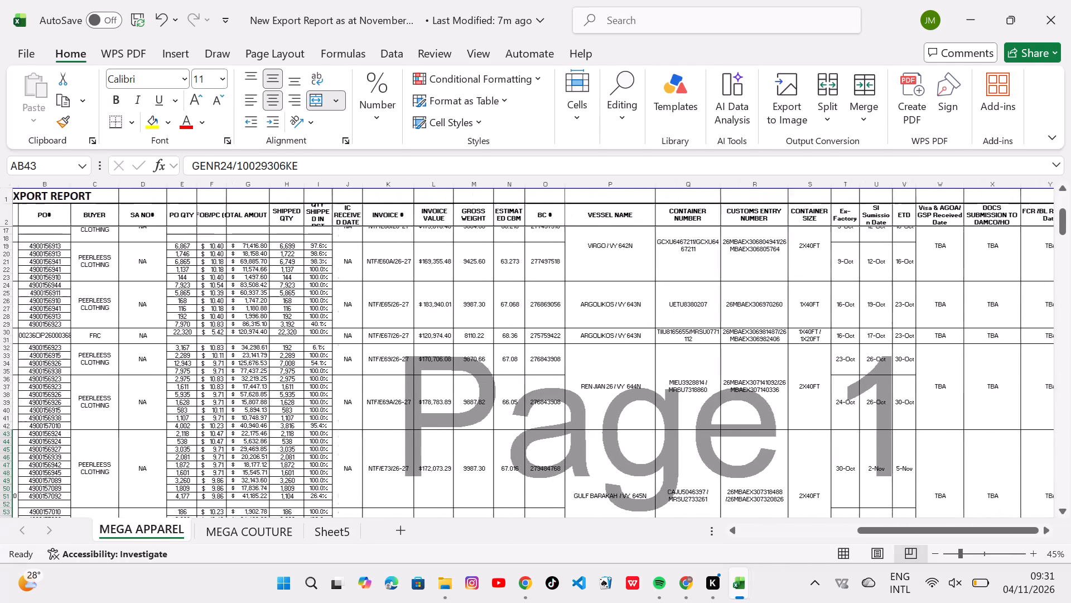
pyautogui.hscroll(-1, 609, 316)
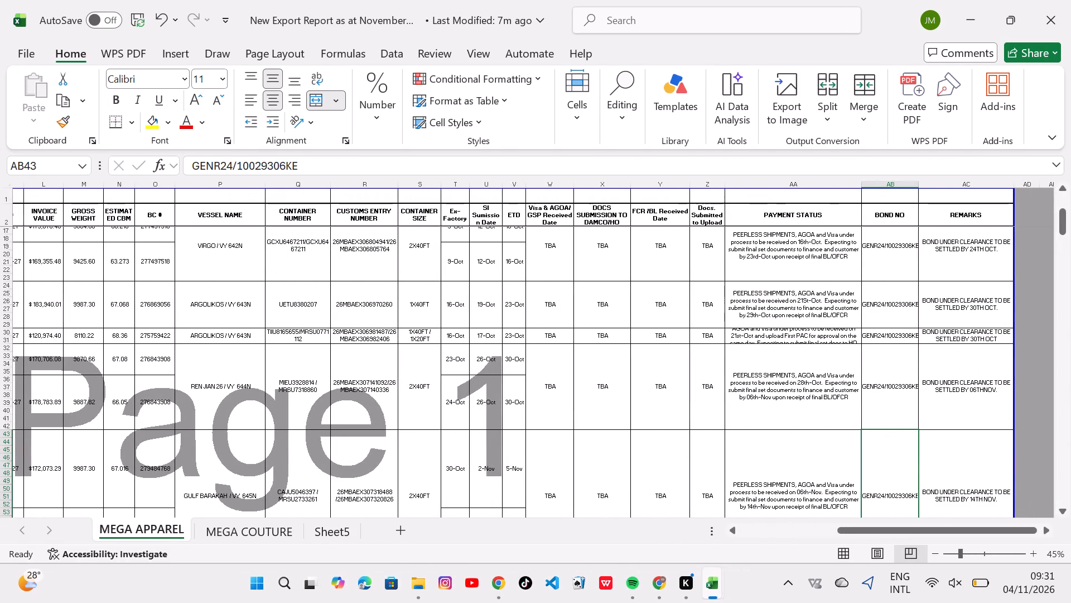
pyautogui.scroll(7, 525, 260)
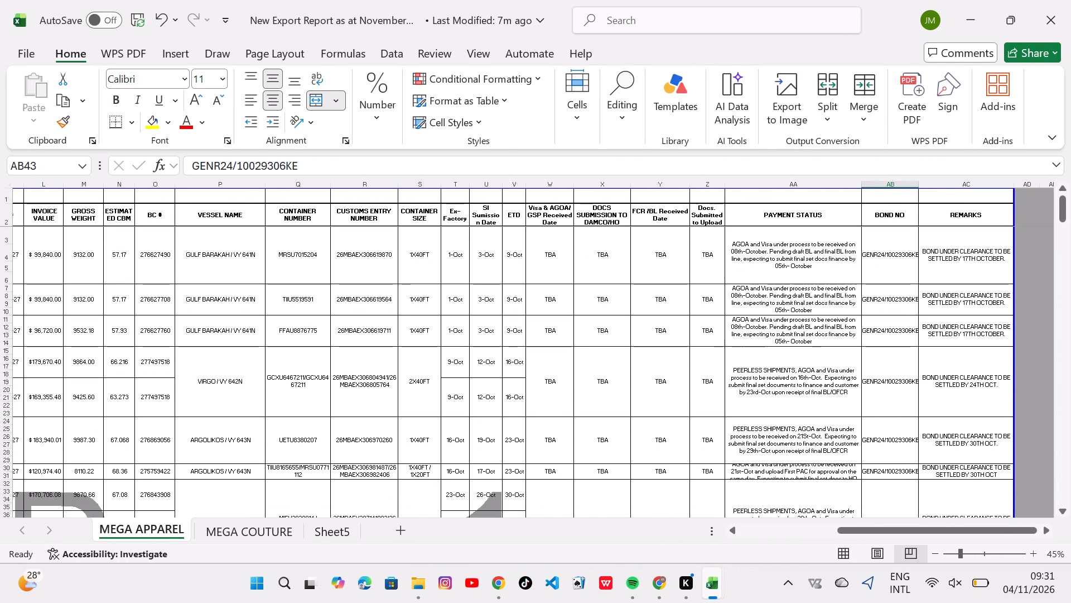
pyautogui.moveTo(510, 265); pyautogui.dragTo(528, 519)
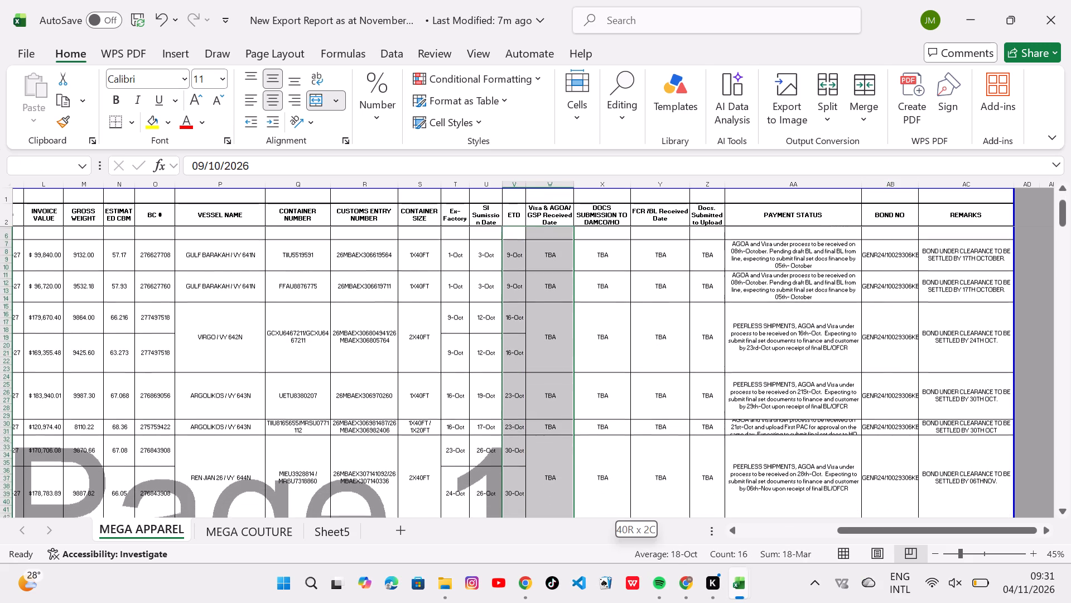
pyautogui.moveTo(528, 519); pyautogui.dragTo(512, 528)
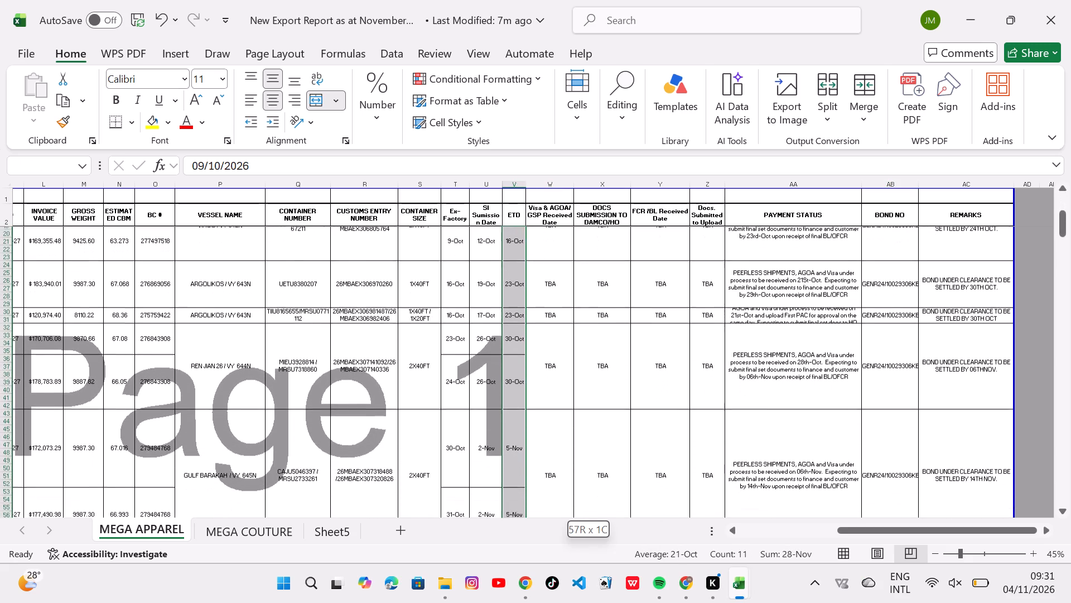
pyautogui.moveTo(512, 528); pyautogui.dragTo(505, 452)
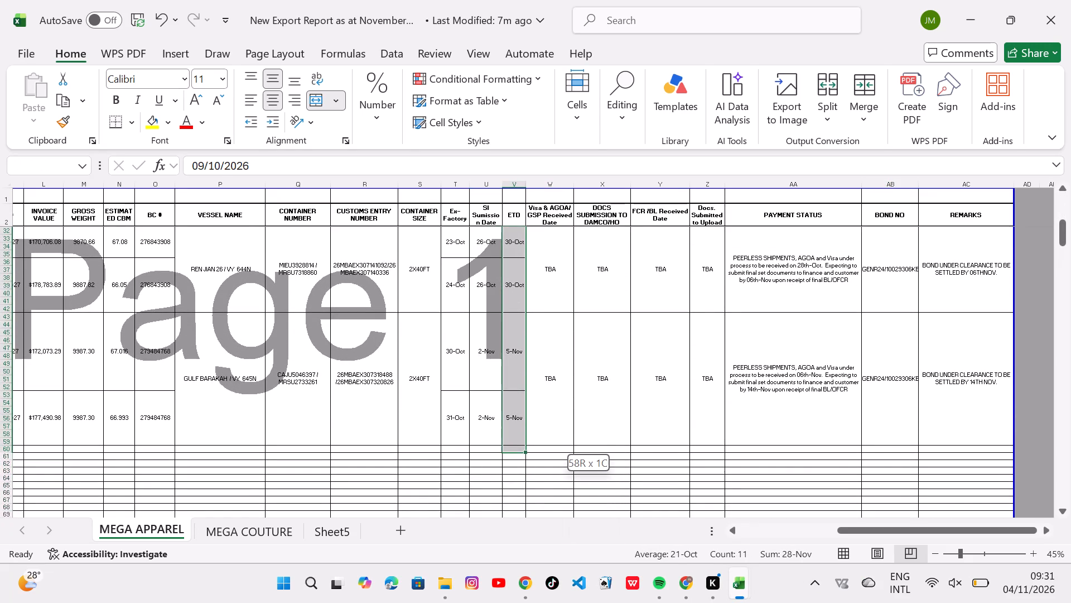
pyautogui.moveTo(505, 452); pyautogui.dragTo(514, 443)
pyautogui.hotkey('ctrl', 'c')
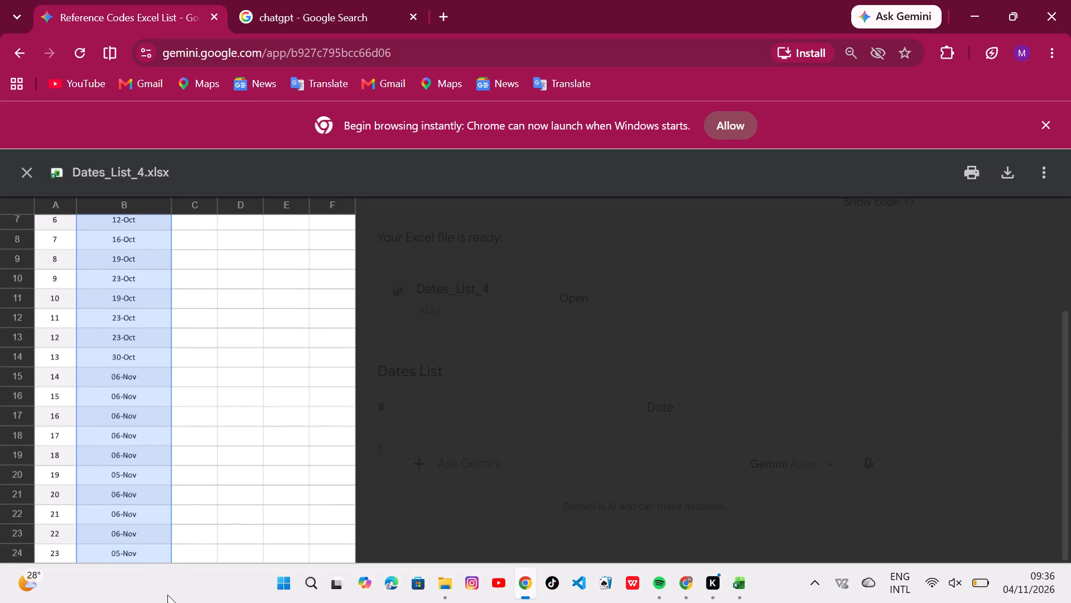
pyautogui.moveTo(167, 595); pyautogui.dragTo(160, 552)
pyautogui.hotkey('ctrl', 'c')
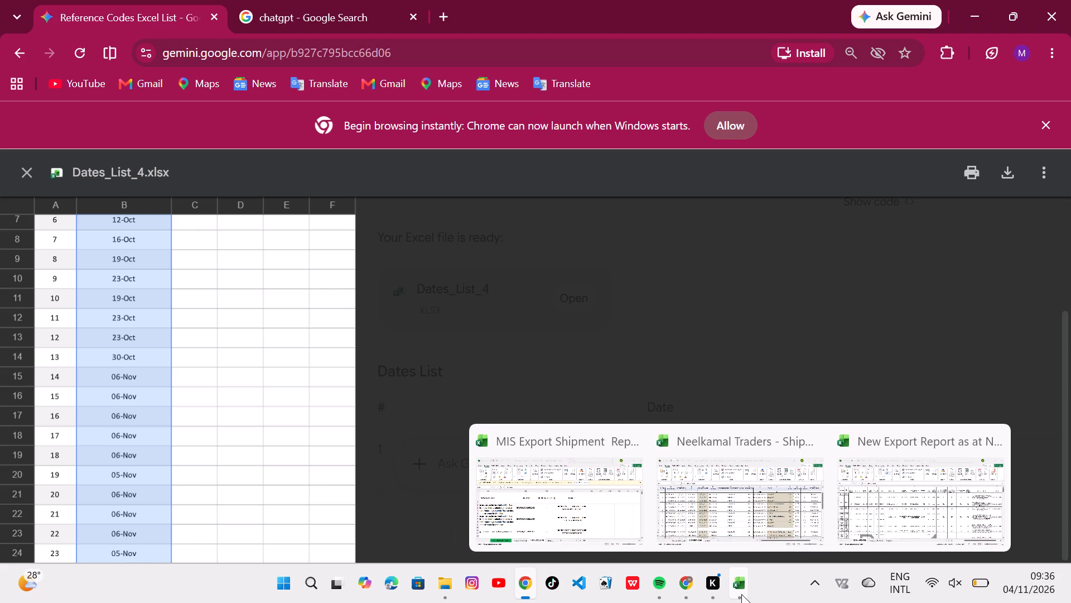
# Switch to the Neelkamal Traders declaration in Excel and paste the copied dates into B/L /AWB Date cells E20 to E42.
pyautogui.click(690, 494)
pyautogui.scroll(-1, 381, 404)
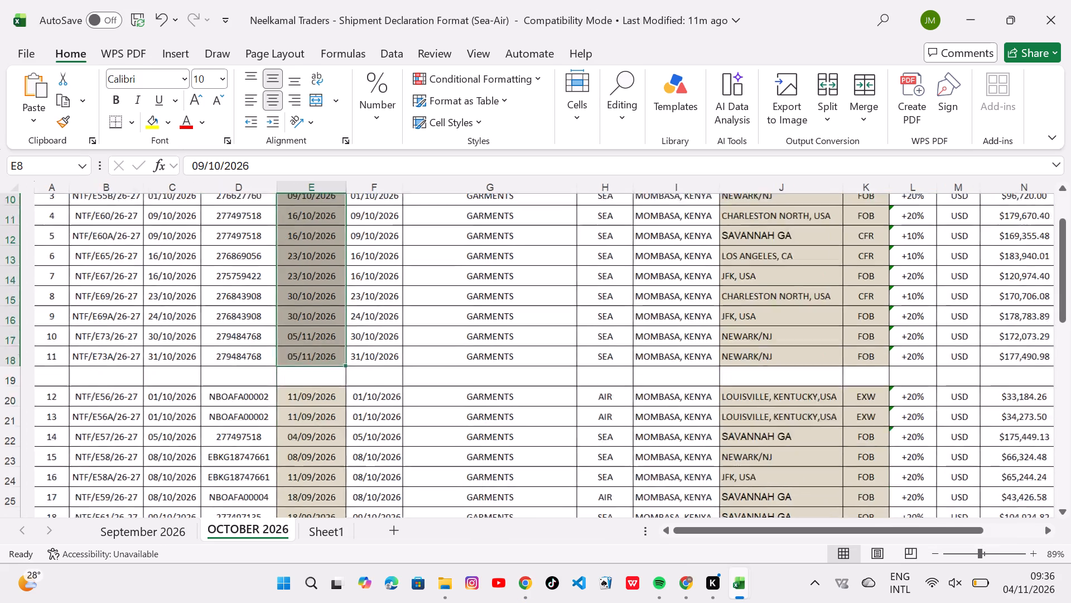
pyautogui.scroll(-1, 381, 404)
pyautogui.moveTo(305, 348); pyautogui.dragTo(293, 459)
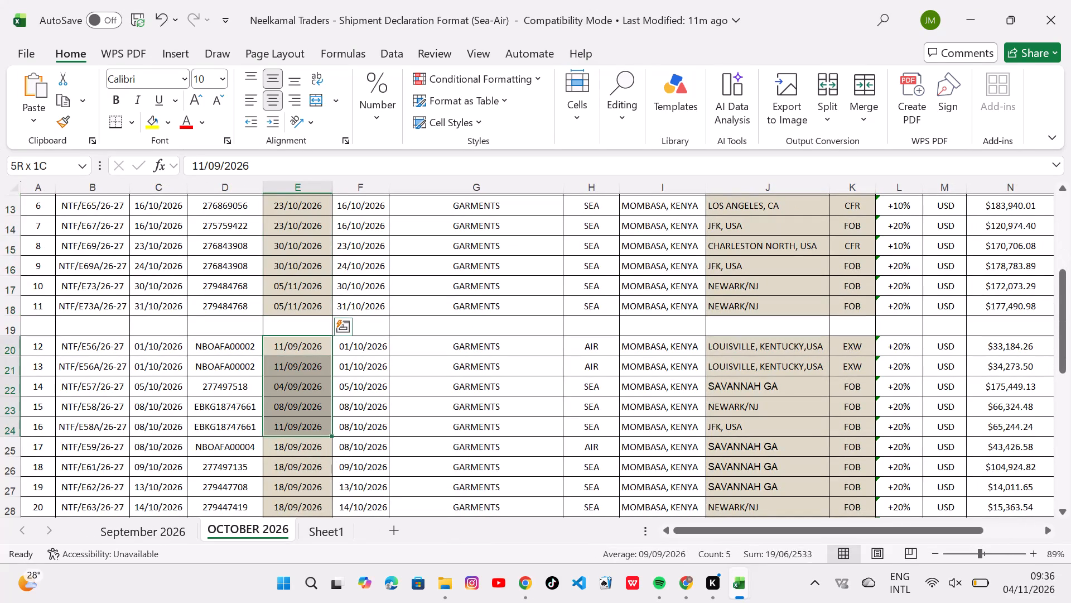
pyautogui.moveTo(293, 459); pyautogui.dragTo(303, 602)
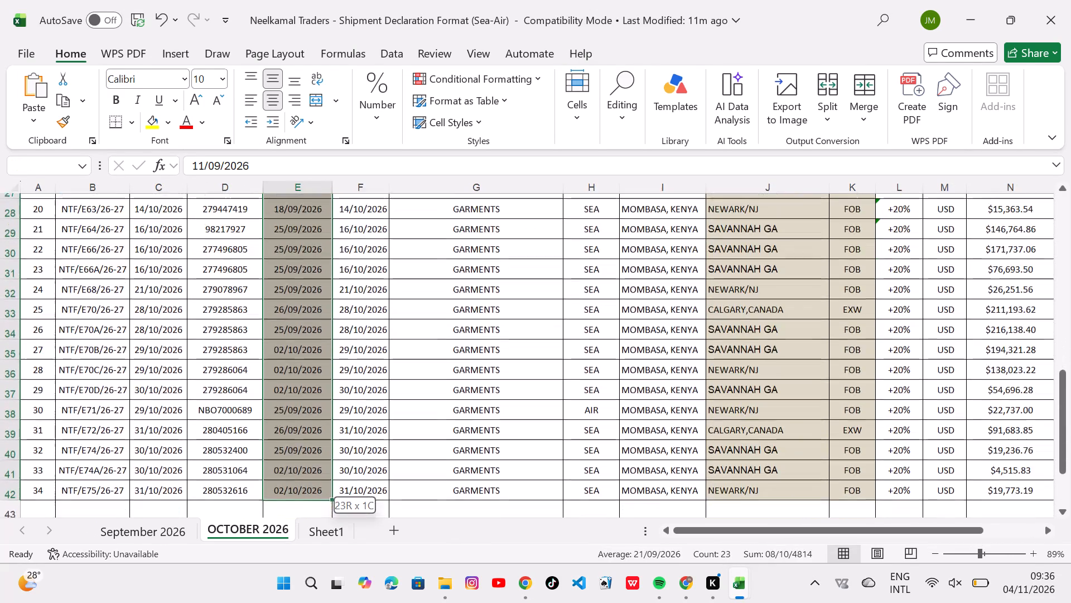
pyautogui.moveTo(303, 602); pyautogui.dragTo(291, 403)
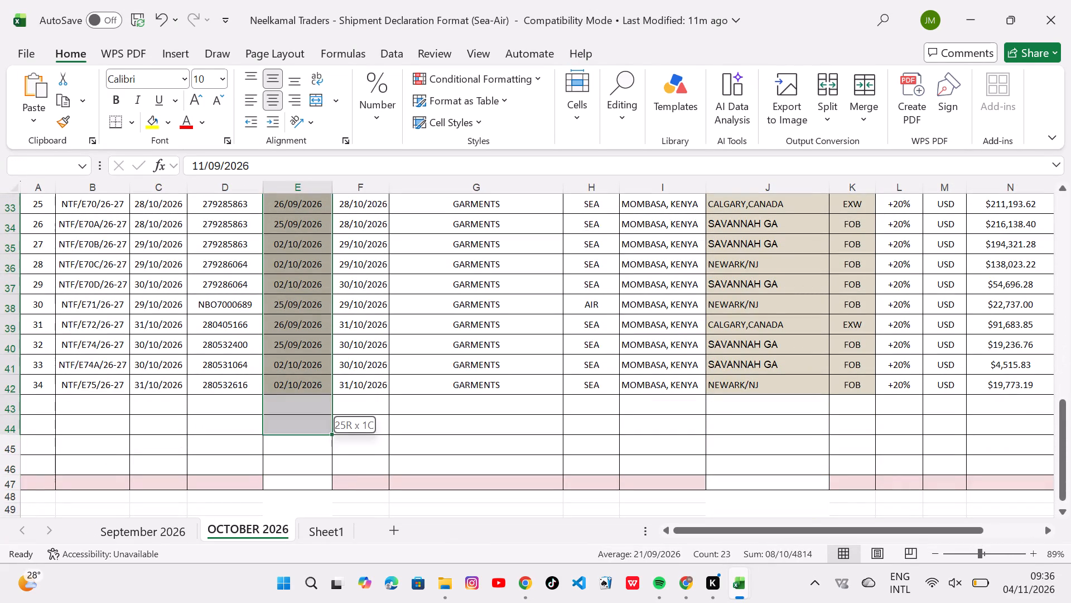
pyautogui.moveTo(291, 403); pyautogui.dragTo(281, 386)
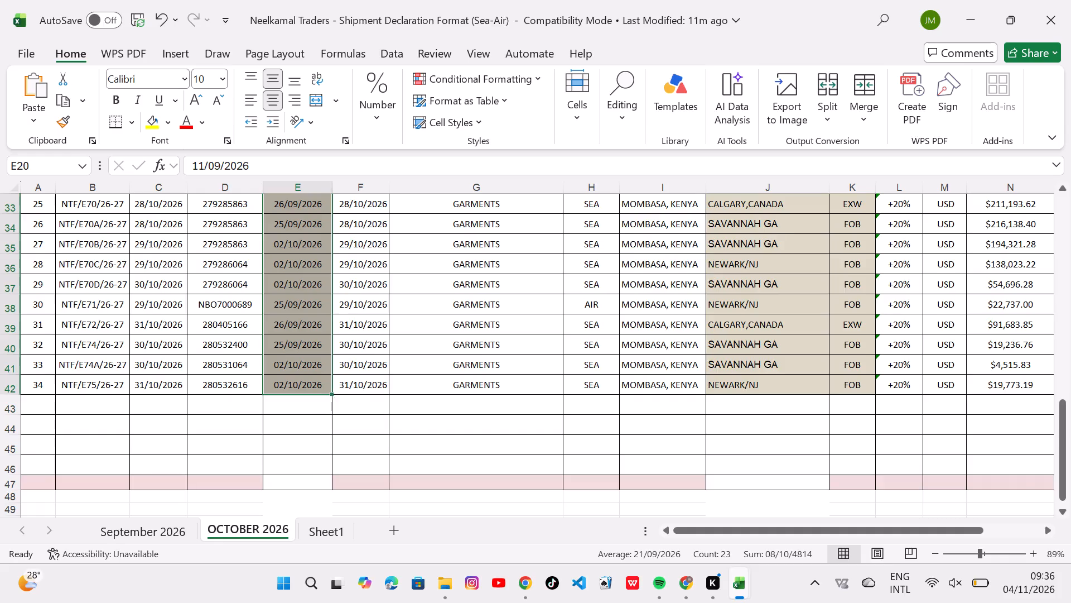
pyautogui.hotkey('ctrl', 'v')
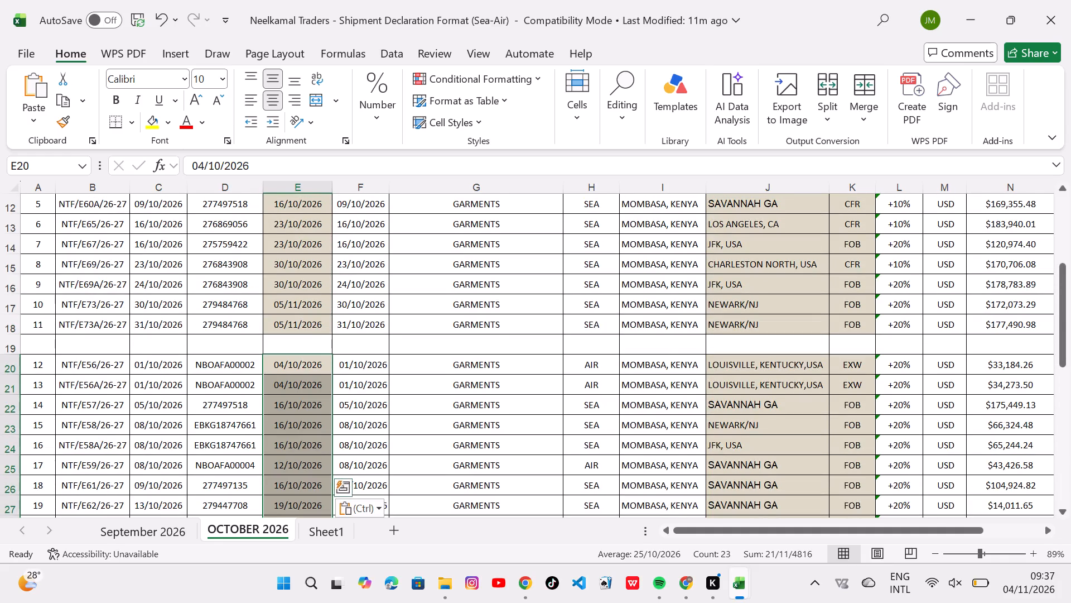
pyautogui.scroll(-2, 296, 489)
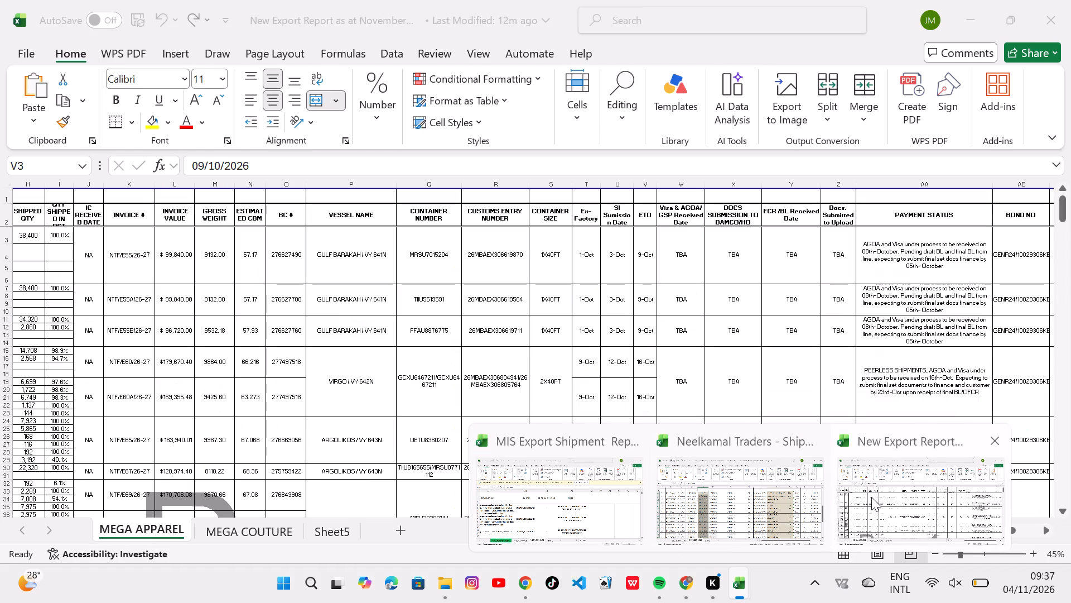
# Examine the ETD dates on the New Export Report's MEGA COUTURE sheet down to row 87, and return to the Neelkamal Traders declaration.
pyautogui.click(943, 520)
pyautogui.click(268, 532)
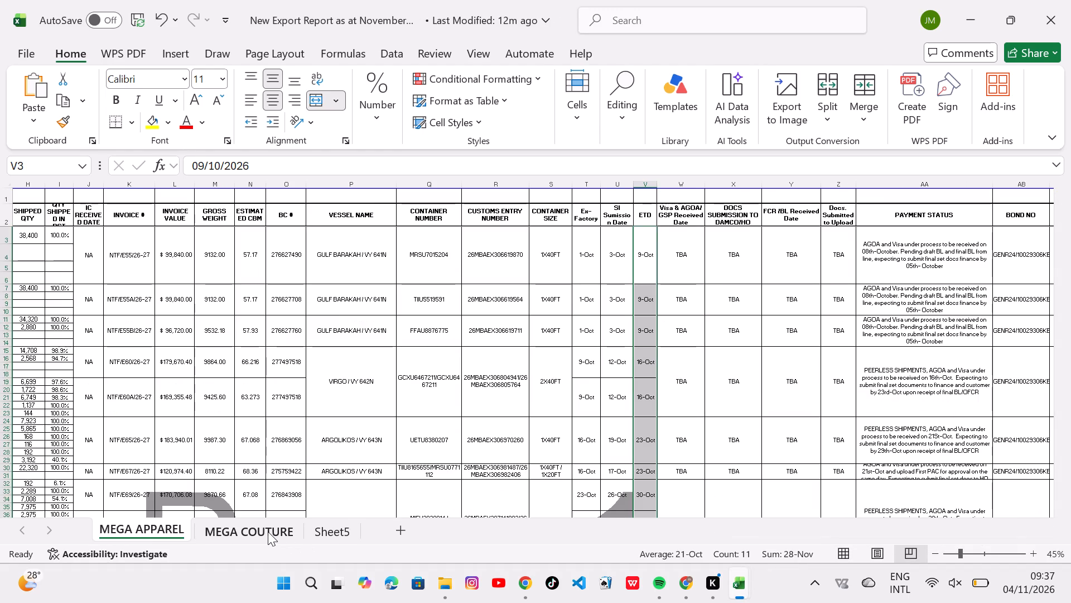
pyautogui.scroll(6, 609, 393)
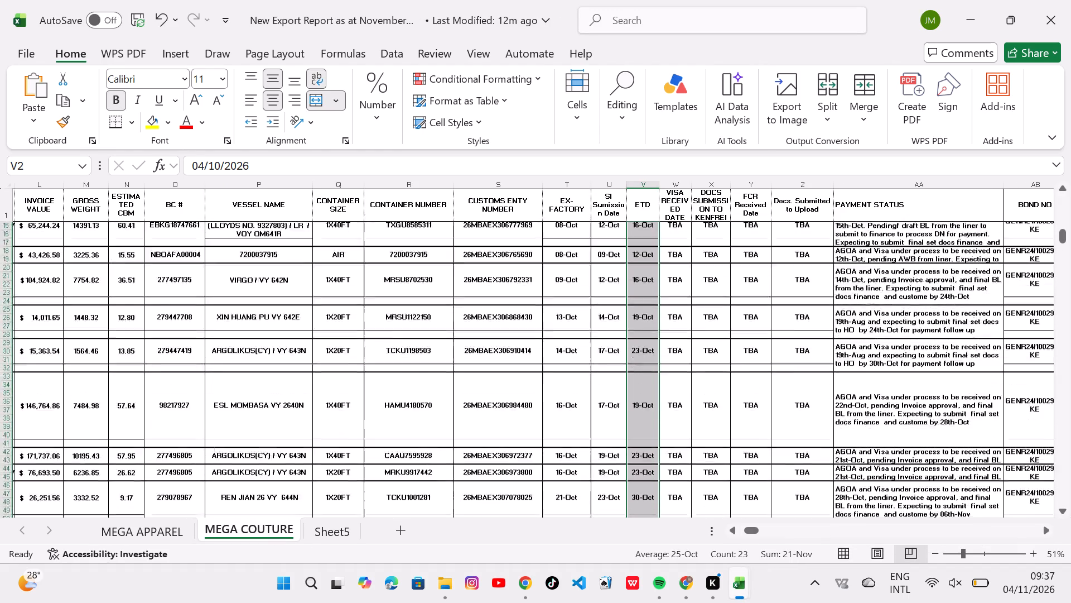
pyautogui.scroll(1, 609, 393)
pyautogui.scroll(-3, 609, 393)
pyautogui.scroll(1, 603, 411)
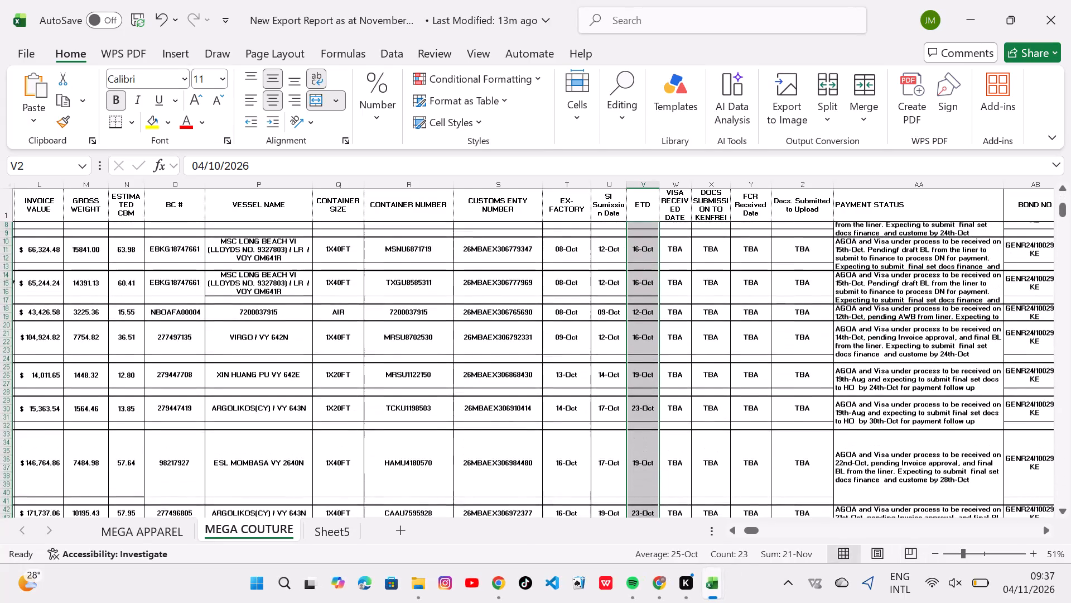
pyautogui.scroll(1, 603, 411)
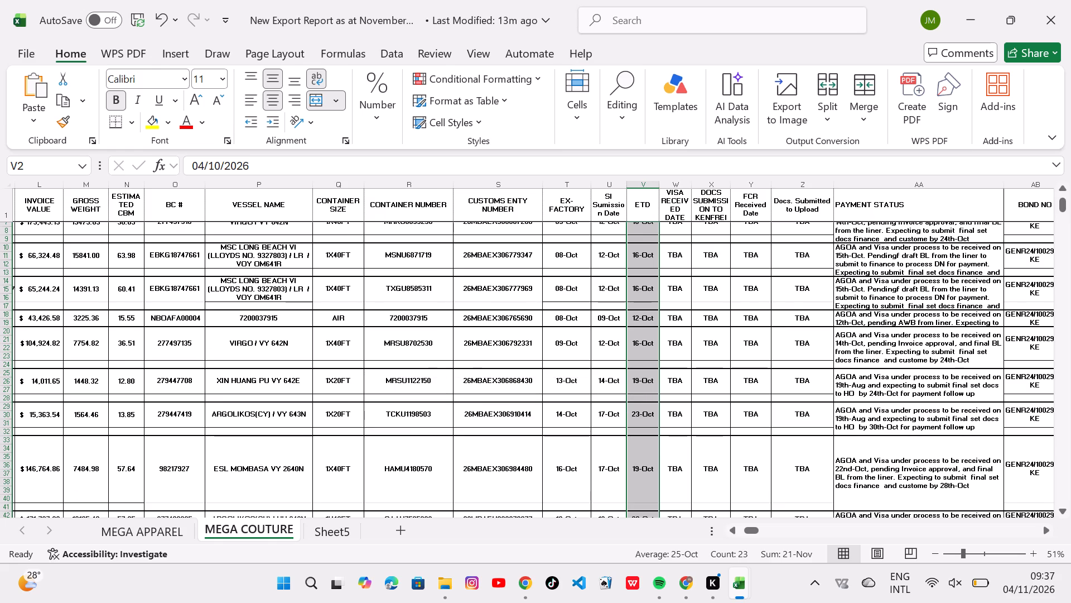
pyautogui.scroll(-3, 734, 458)
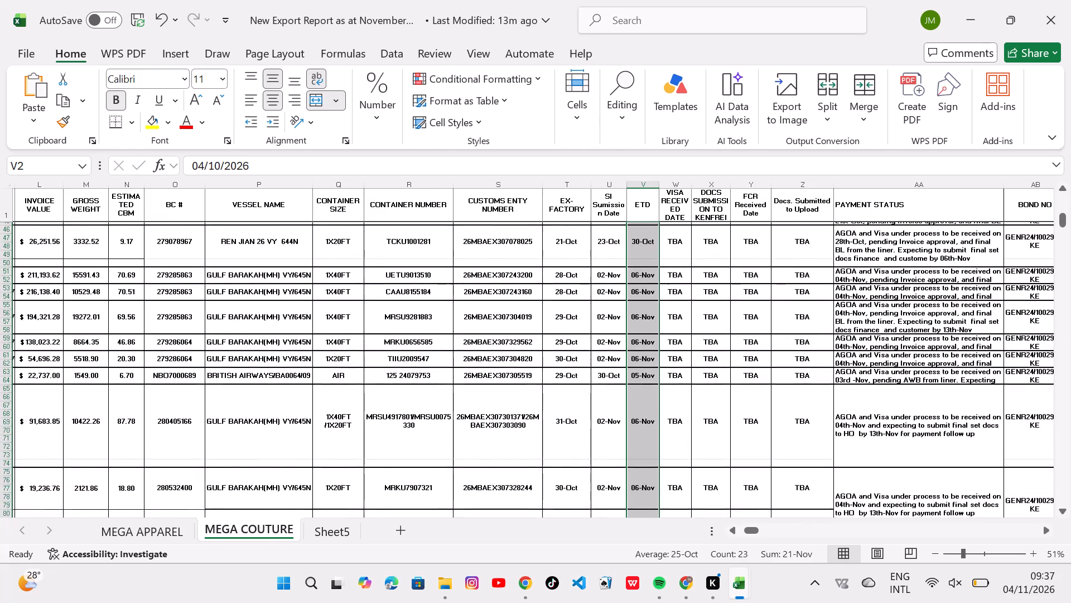
pyautogui.scroll(-2, 734, 458)
pyautogui.scroll(2, 734, 458)
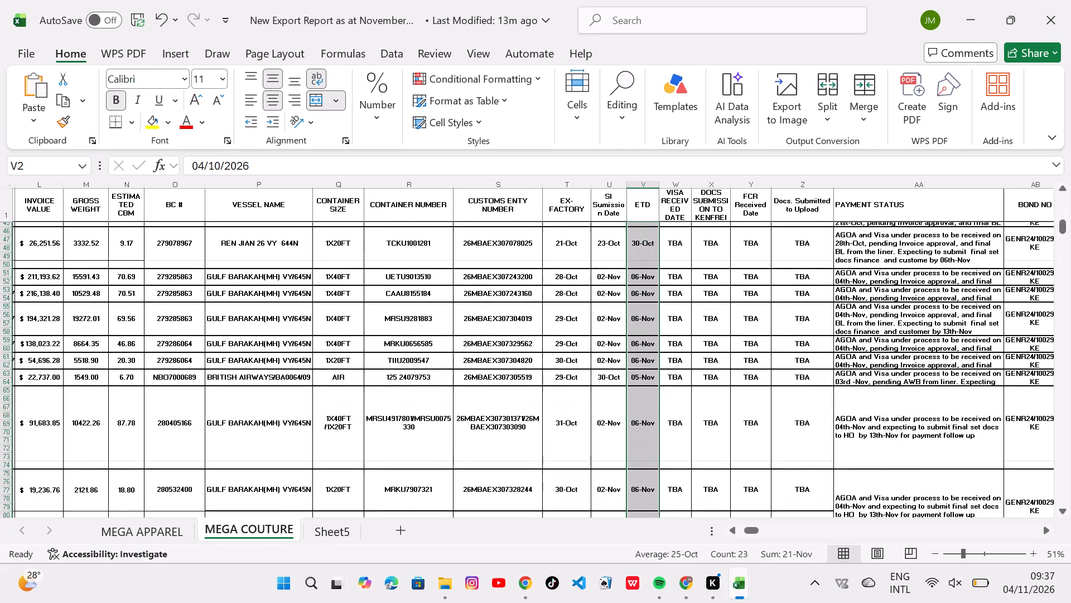
pyautogui.scroll(2, 734, 458)
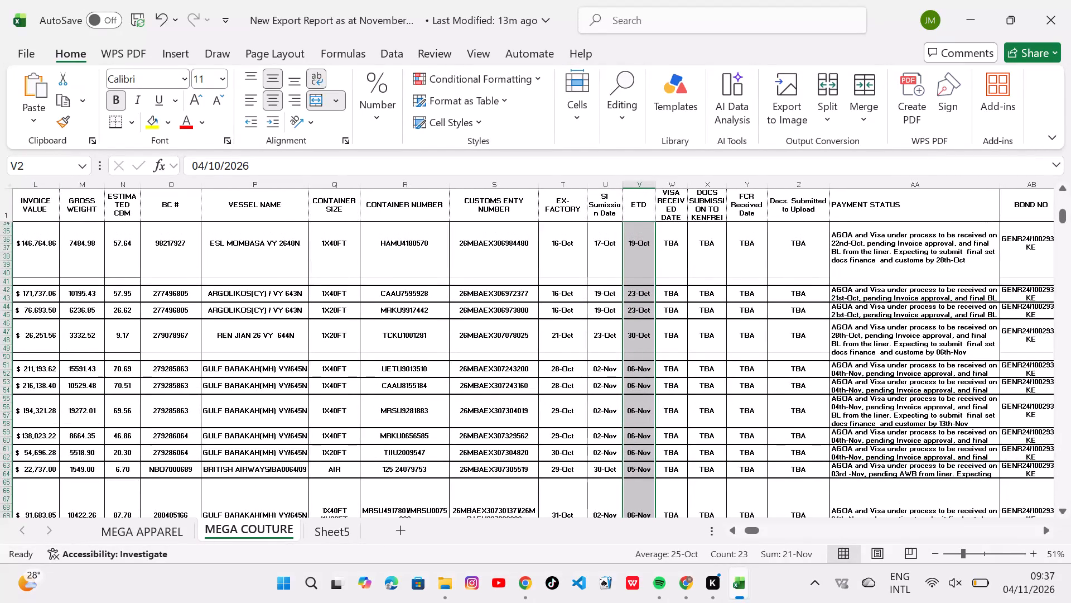
pyautogui.scroll(-3, 734, 458)
pyautogui.scroll(1, 734, 458)
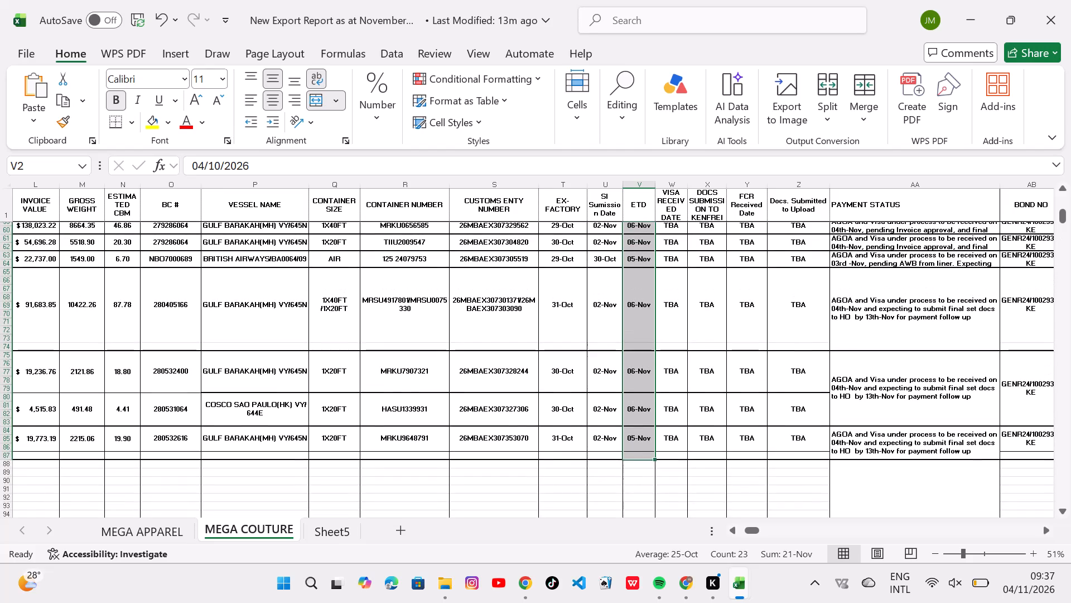
pyautogui.scroll(1, 734, 458)
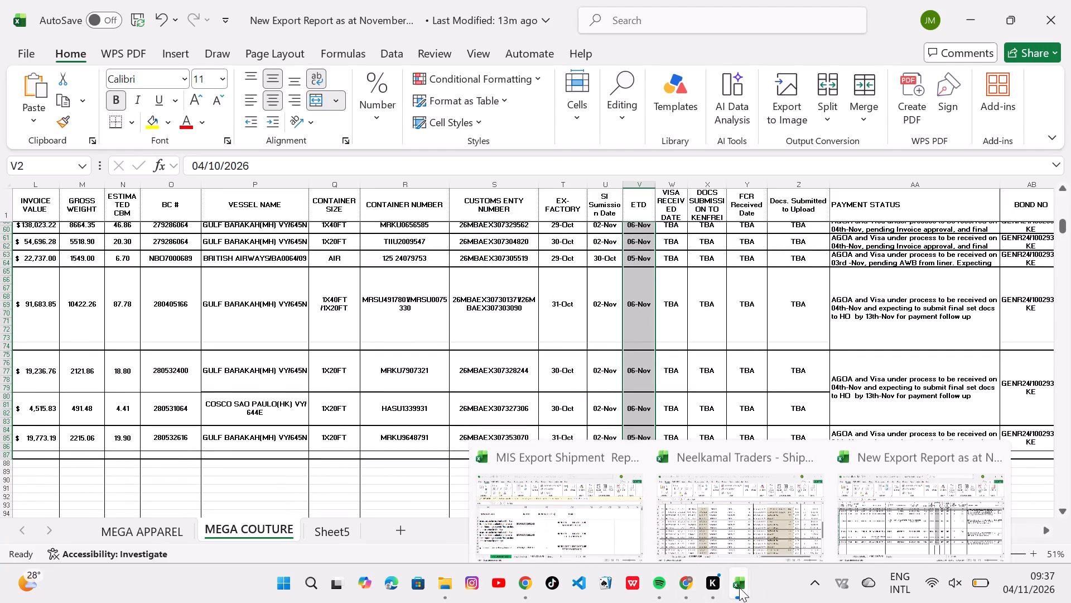
pyautogui.click(713, 513)
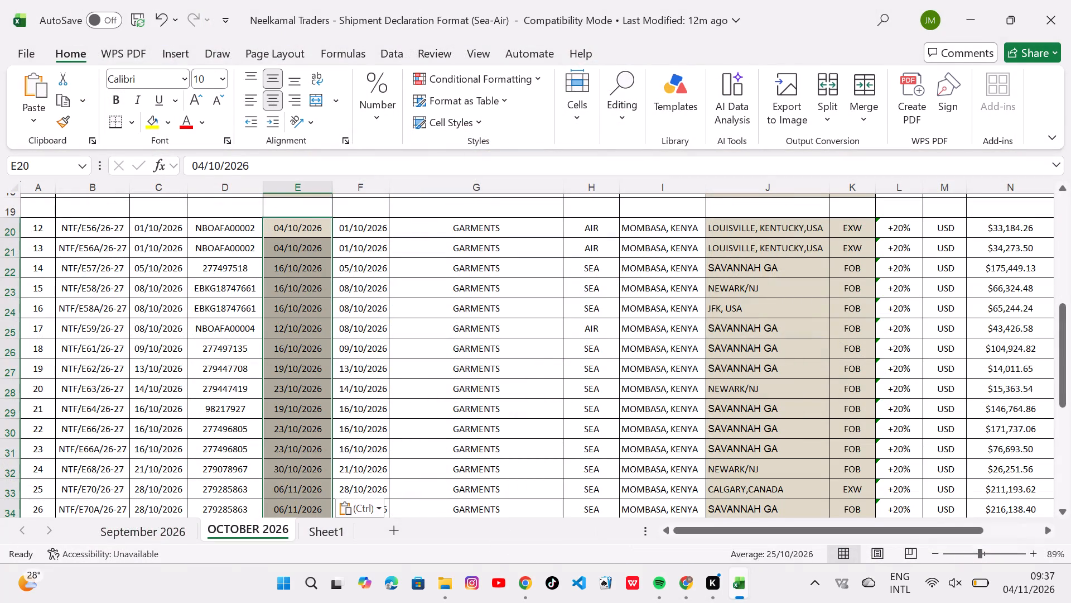
# Set the fill colour of the B/L /AWB Date cells E20 to E42 on the OCTOBER 2026 sheet to white.
pyautogui.scroll(-2, 412, 397)
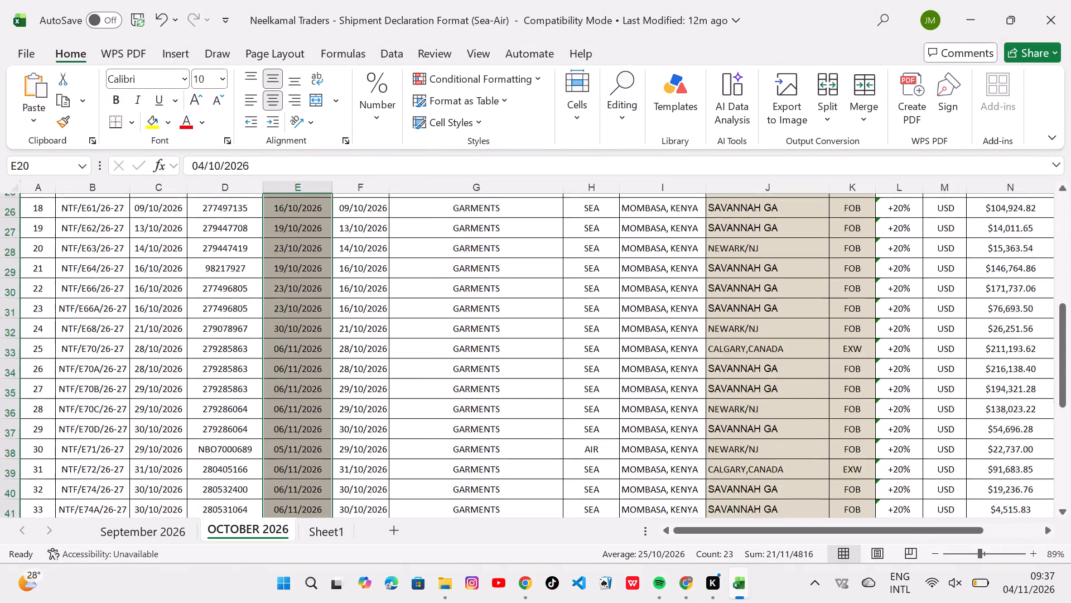
pyautogui.scroll(-2, 412, 397)
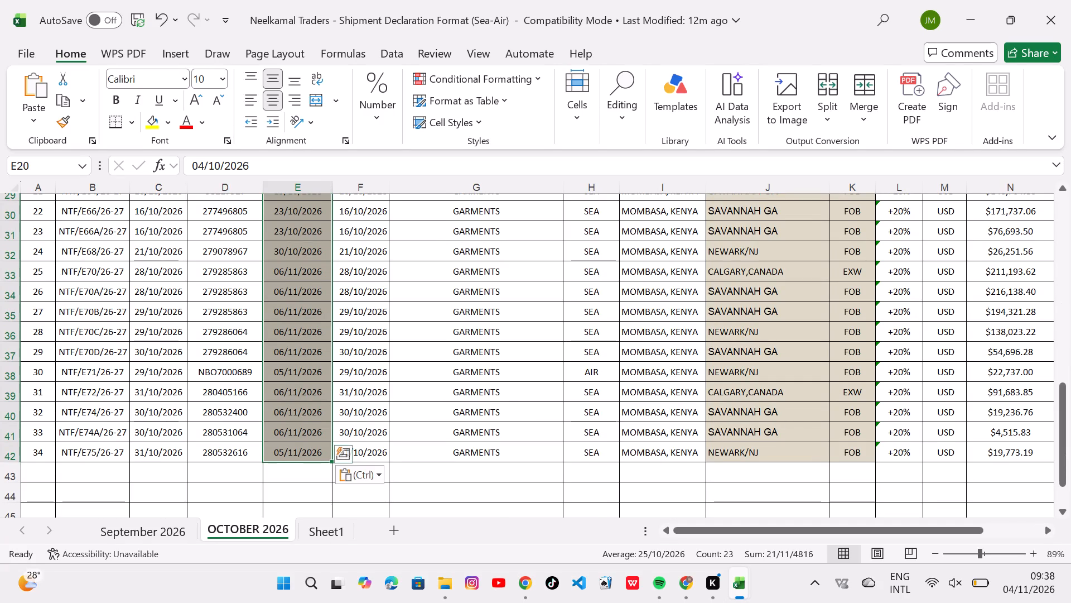
pyautogui.scroll(3, 325, 379)
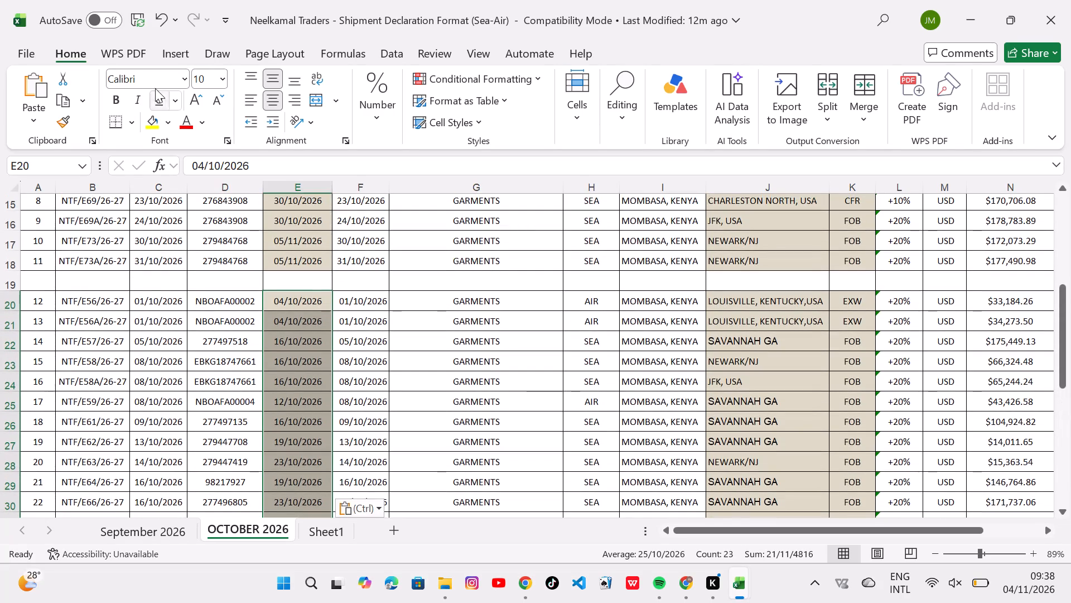
pyautogui.click(172, 121)
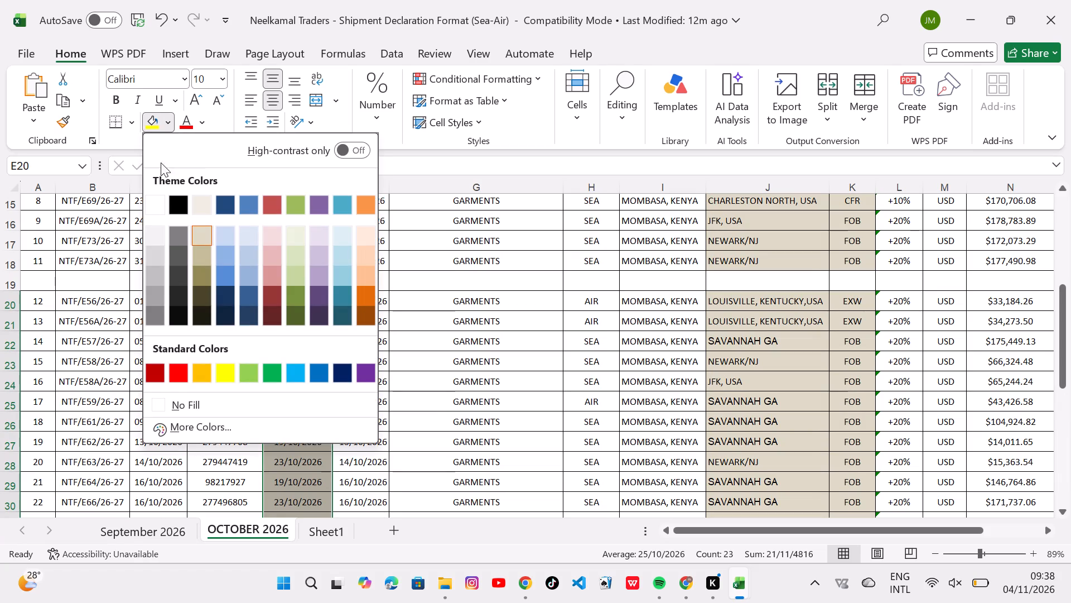
pyautogui.click(155, 211)
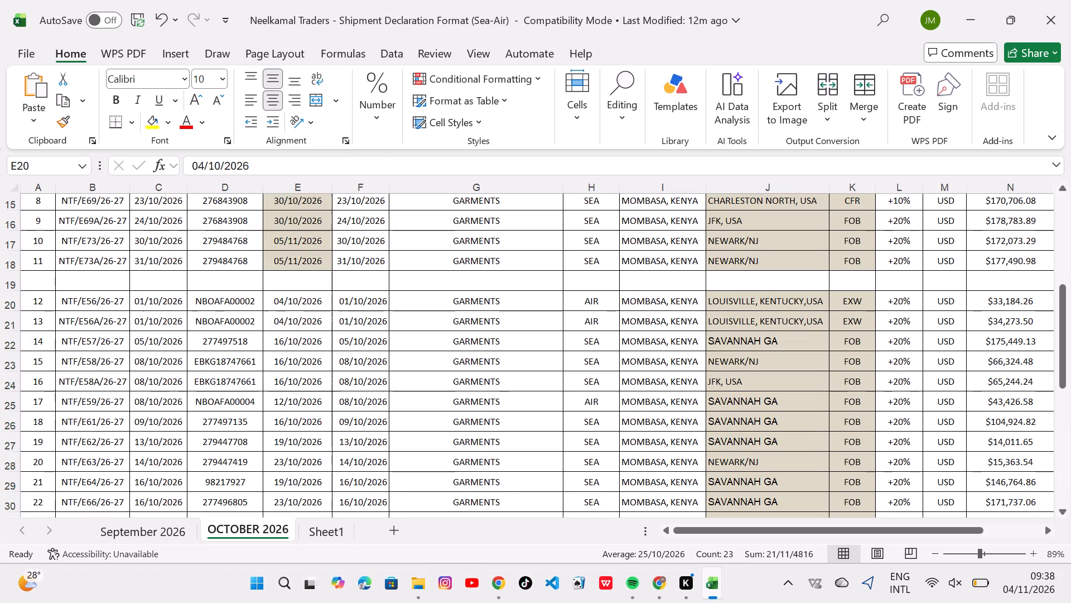
# Apply the same white fill to the B/L /AWB Date cells E8 to E18, for serial numbers 1 to 11.
pyautogui.scroll(-6, 350, 293)
pyautogui.scroll(6, 350, 293)
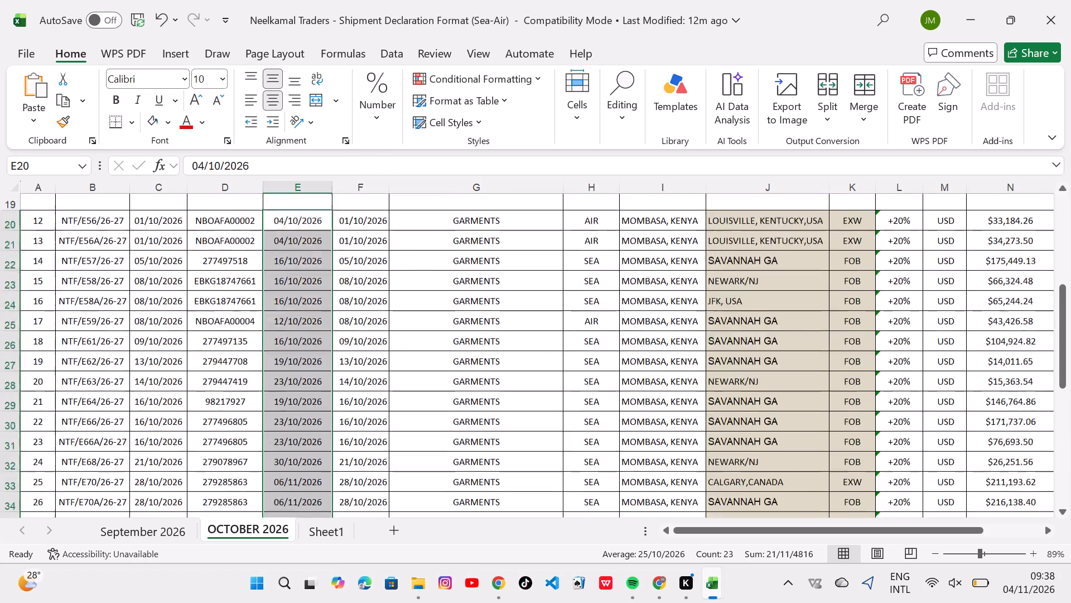
pyautogui.scroll(1, 350, 293)
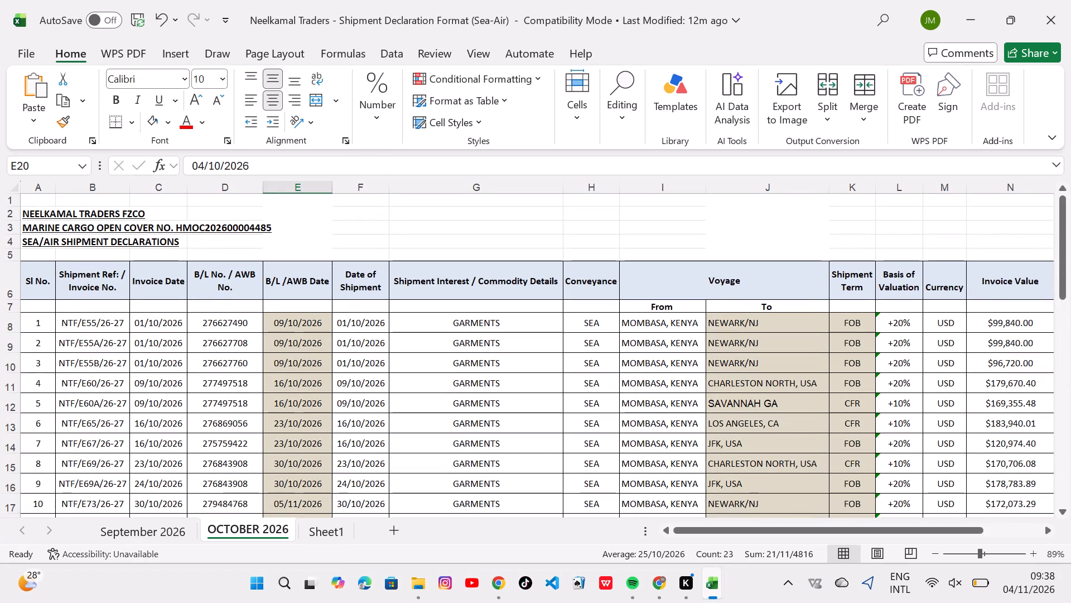
pyautogui.moveTo(286, 319); pyautogui.dragTo(312, 481)
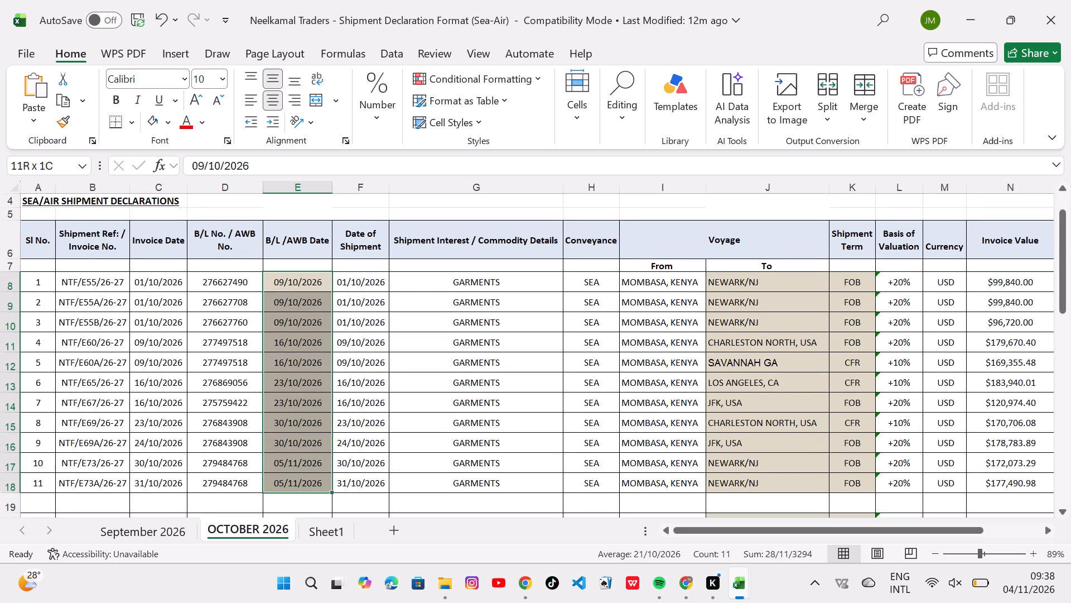
pyautogui.moveTo(312, 481); pyautogui.dragTo(312, 482)
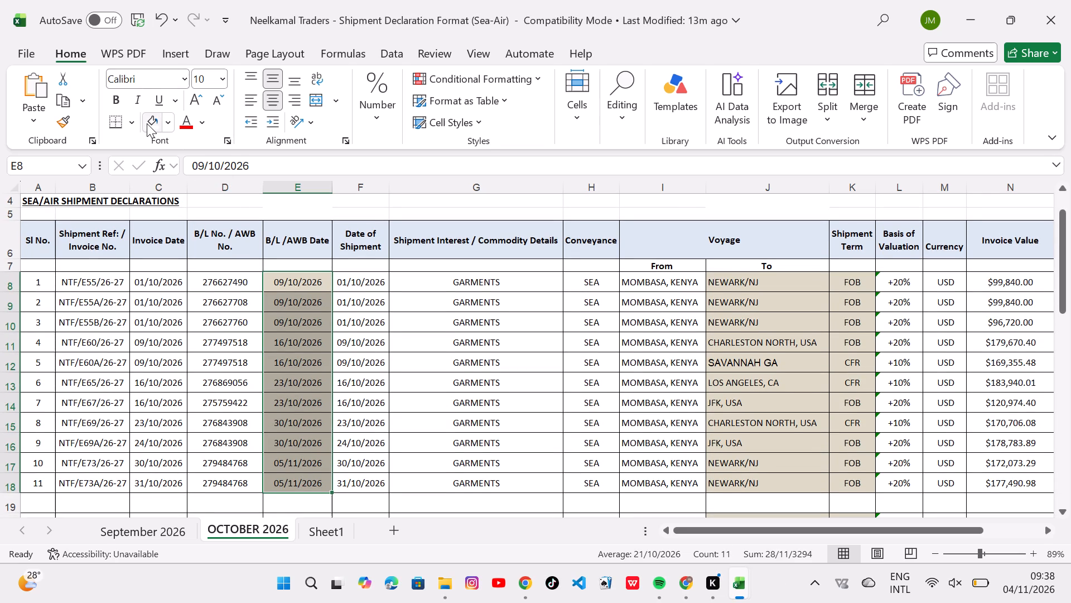
pyautogui.click(147, 123)
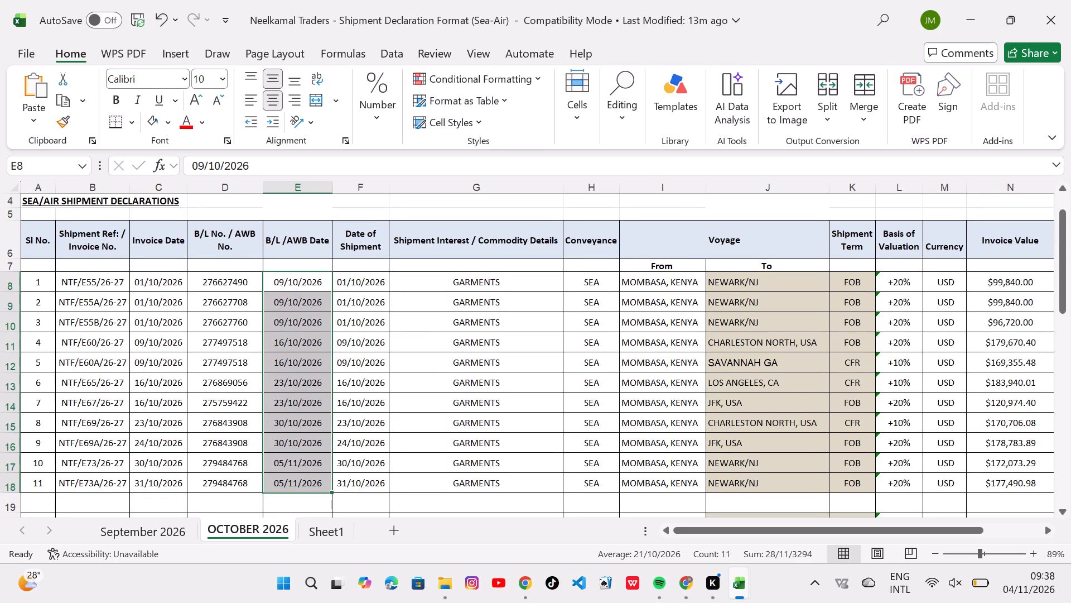
pyautogui.scroll(-1, 499, 366)
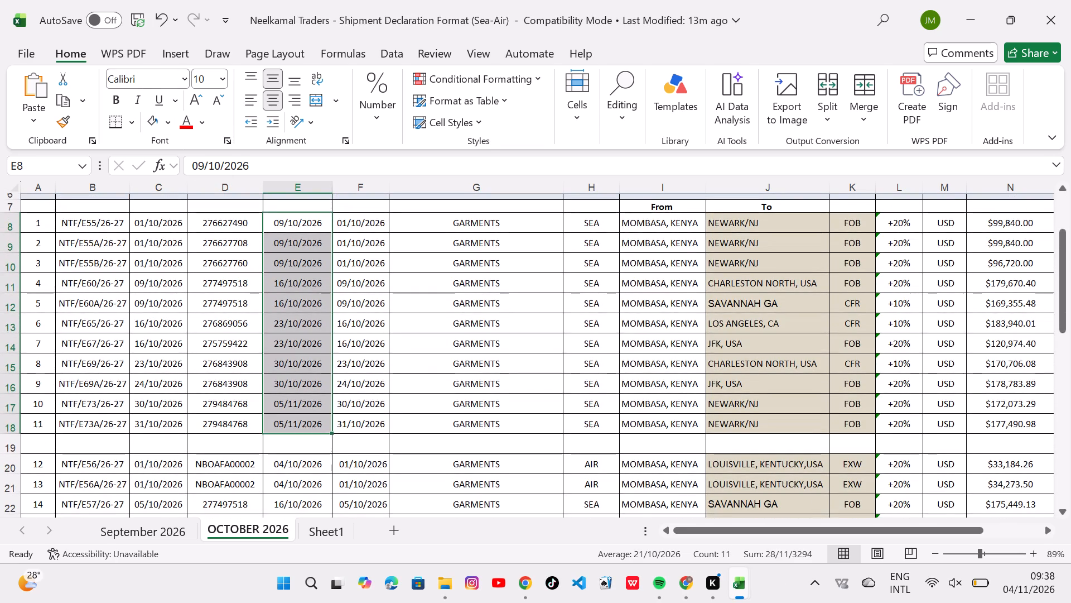
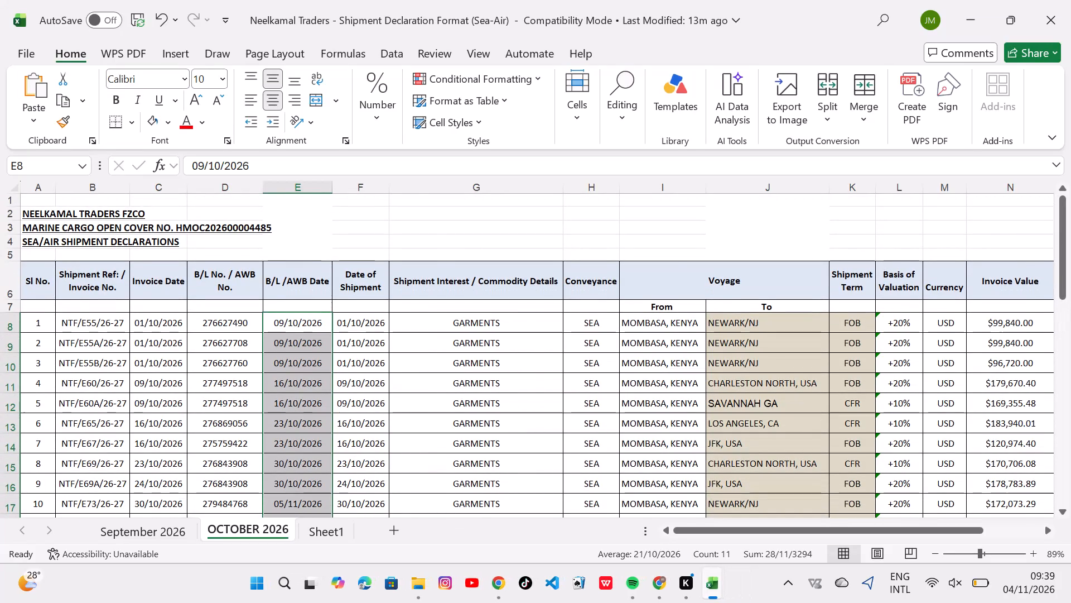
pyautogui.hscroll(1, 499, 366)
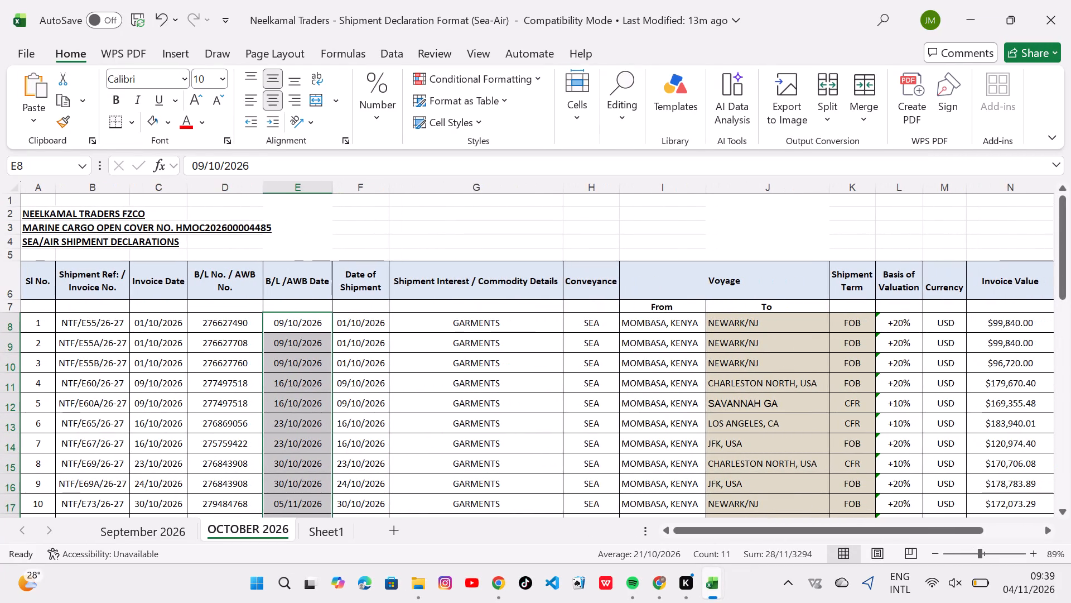
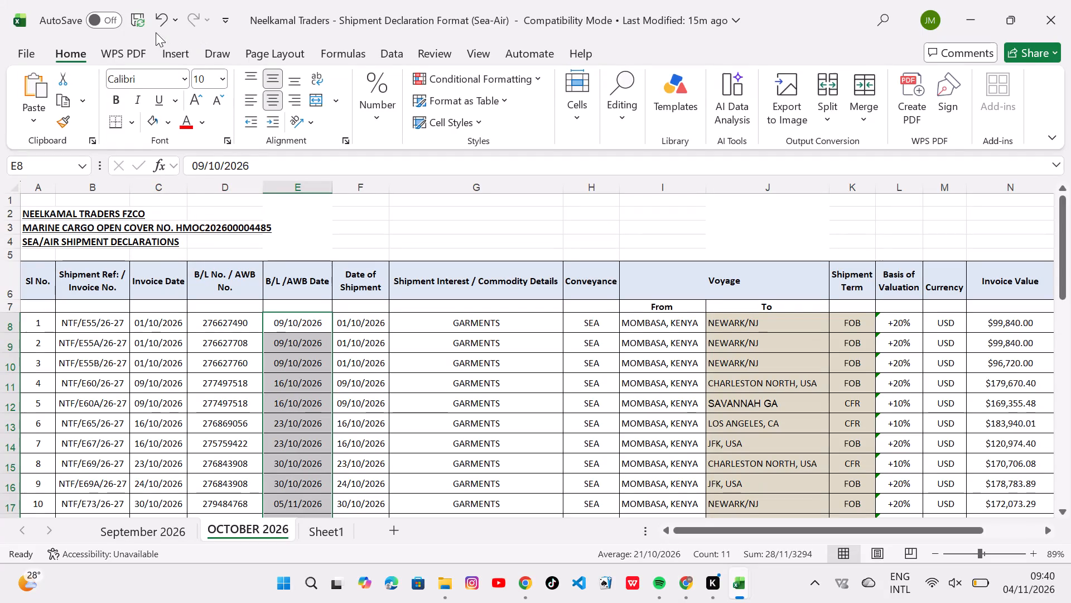
# Save the Neelkamal Traders shipment declaration workbook.
pyautogui.tripleClick(139, 13)
pyautogui.doubleClick(139, 13)
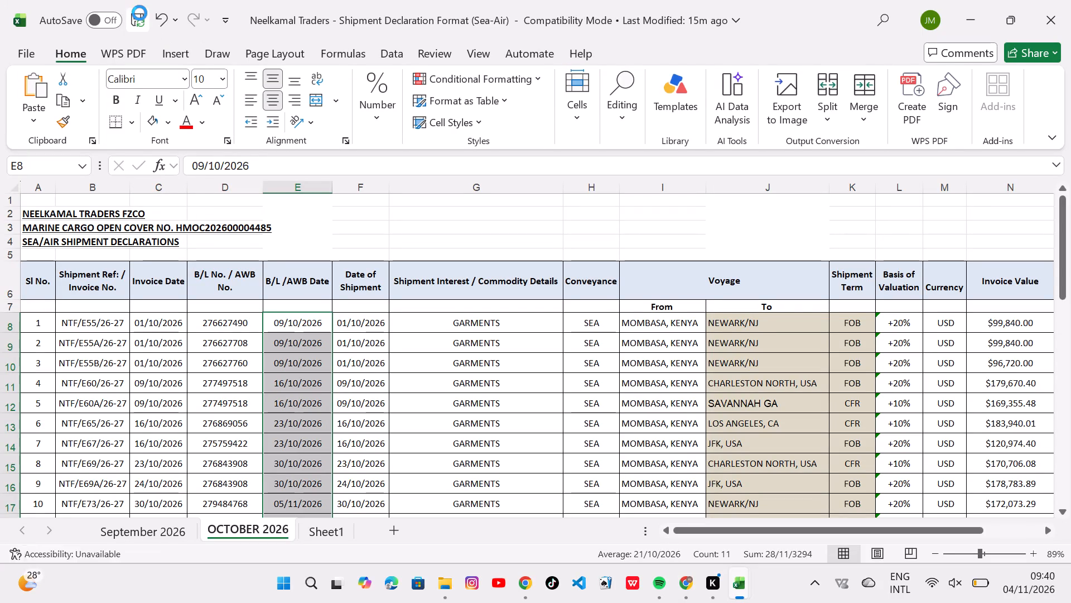